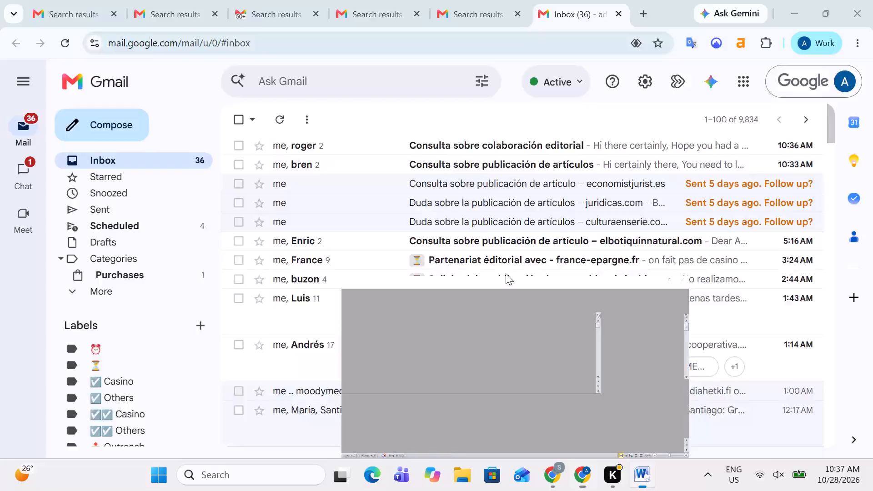
Switch to the Email - Master Sheet in Chrome and copy the full contact e-mail address from the calpdigital.es row.
key("alt+Tab")
key("alt+Tab")
key("alt+Tab")
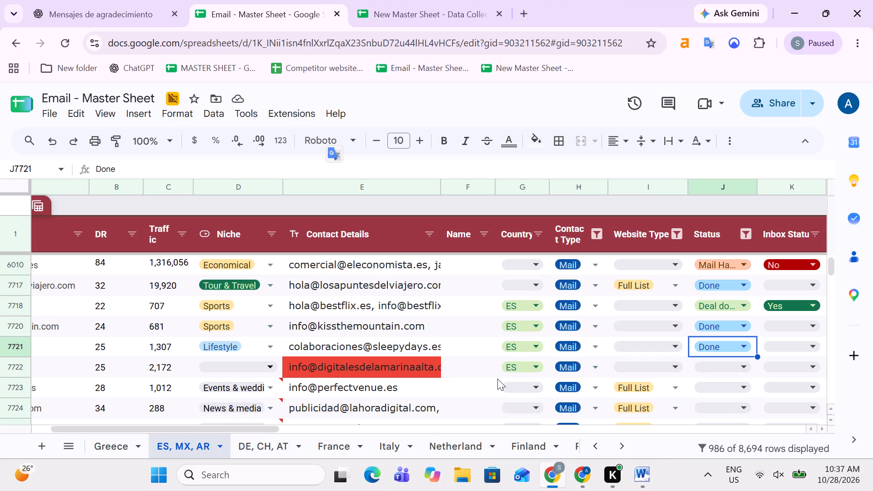
key("Left")
key("Left")
key("Left")
key("Left")
key("Left")
key("Left")
key("Left")
key("Left")
key("Left")
key("Left")
key("Left")
key("Left")
key("Left")
key("Left")
key("Left")
key("Left")
key("Left")
key("Left")
key("Left")
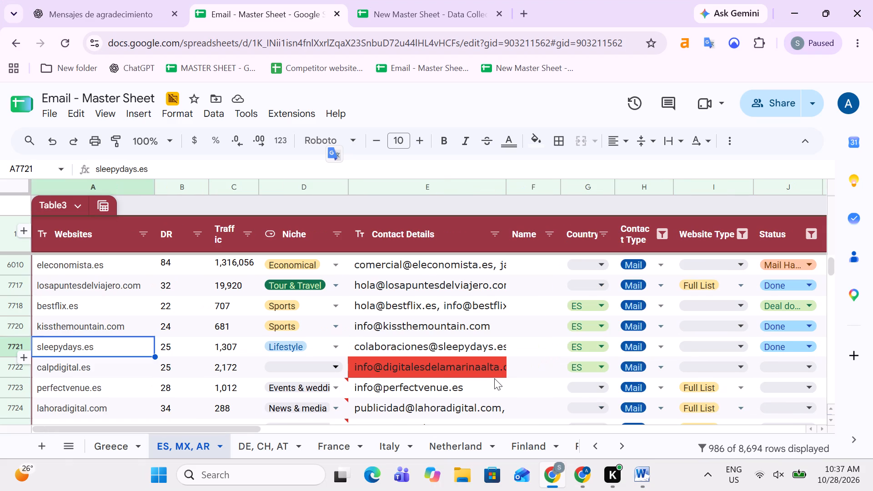
key("Down")
key("Right")
key("Right")
key("Right")
key("Right")
key("Right")
key("Left")
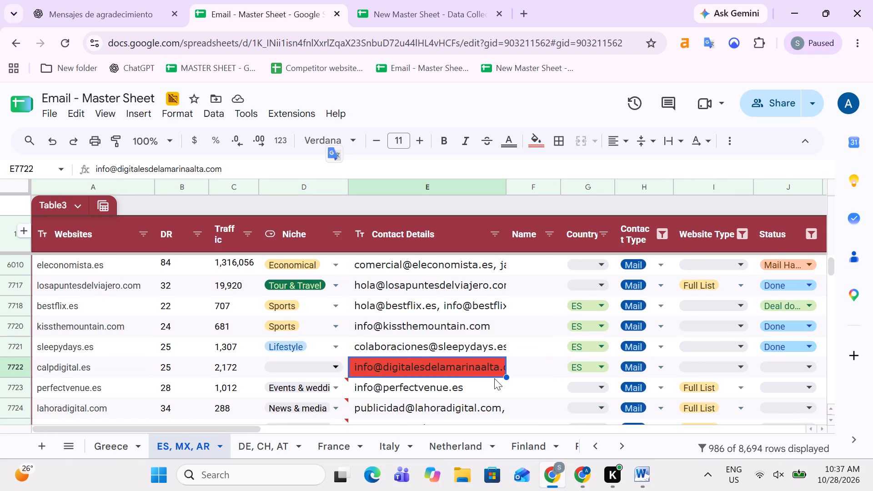
triple_click(203, 175)
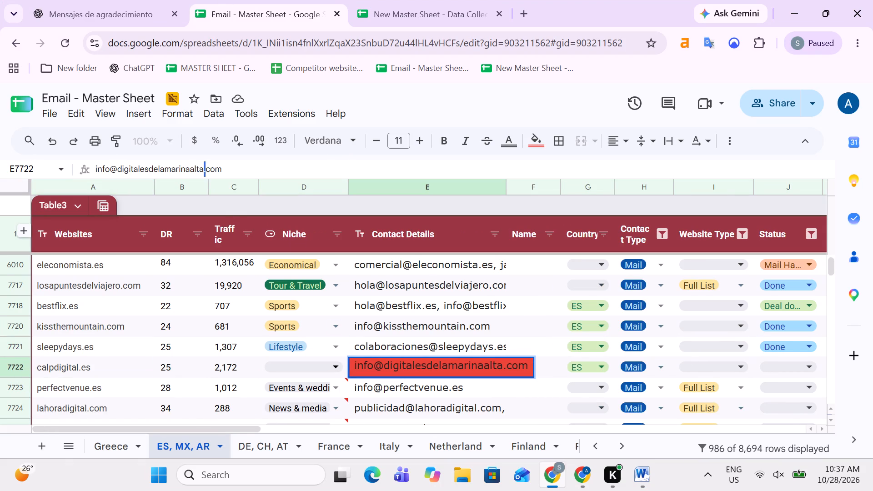
key("ctrl+c")
key("ctrl+c")
key("ctrl+c")
key("ctrl+c")
key("ctrl+c")
key("ctrl+c")
key("ctrl+c")
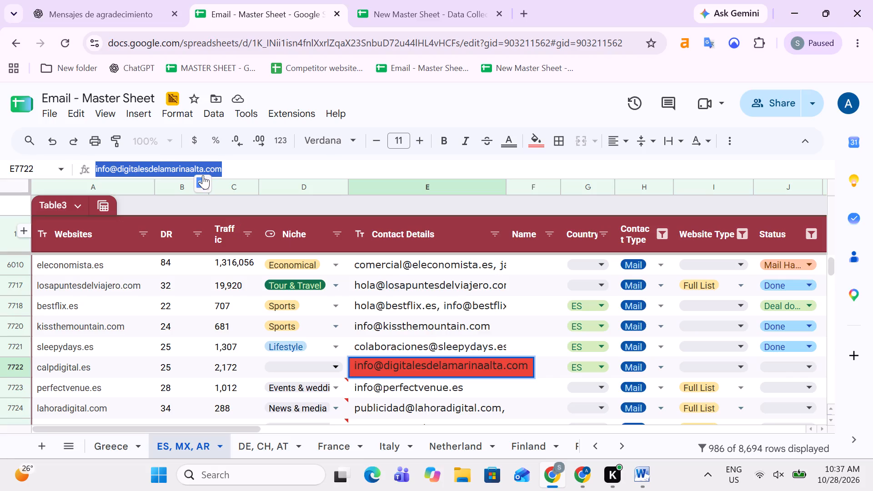
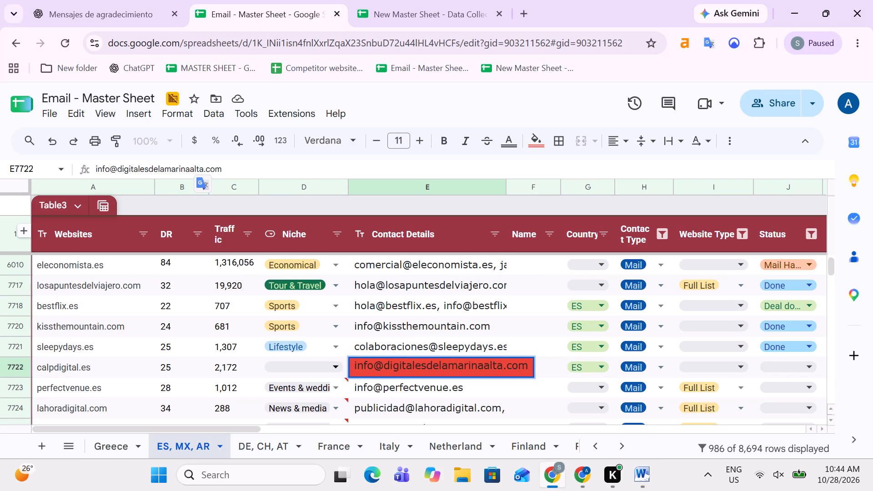
Close the open contact cell and set the niche of the calpdigital.es row to News.
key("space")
key("Tab")
key("Left")
key("Left")
key("Left")
key("Left")
key("Left")
key("Left")
key("Left")
key("Left")
key("Left")
key("Left")
key("Left")
key("Left")
key("Left")
key("Left")
key("Left")
key("Left")
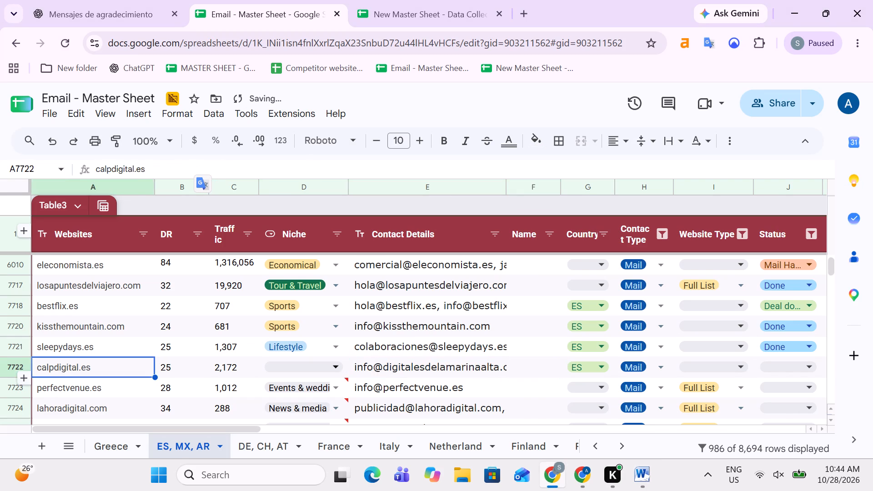
key("Right")
key("Right")
key("Right")
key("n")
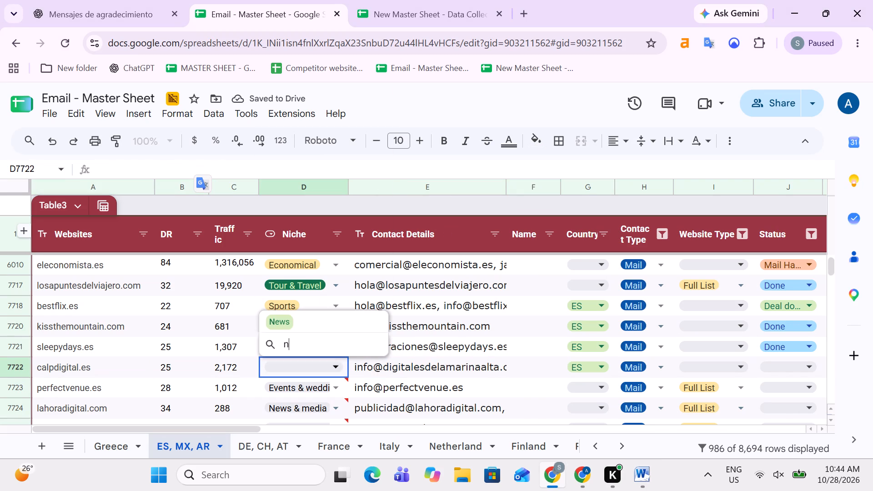
key("Down")
key("Return")
Open the website name cell of the calpdigital.es row and select its full text.
key("Up")
key("Right")
key("Left")
key("Left")
key("Left")
key("Left")
key("Left")
key("Left")
key("Left")
key("Left")
key("Left")
key("Left")
key("Left")
key("Left")
key("Left")
key("Left")
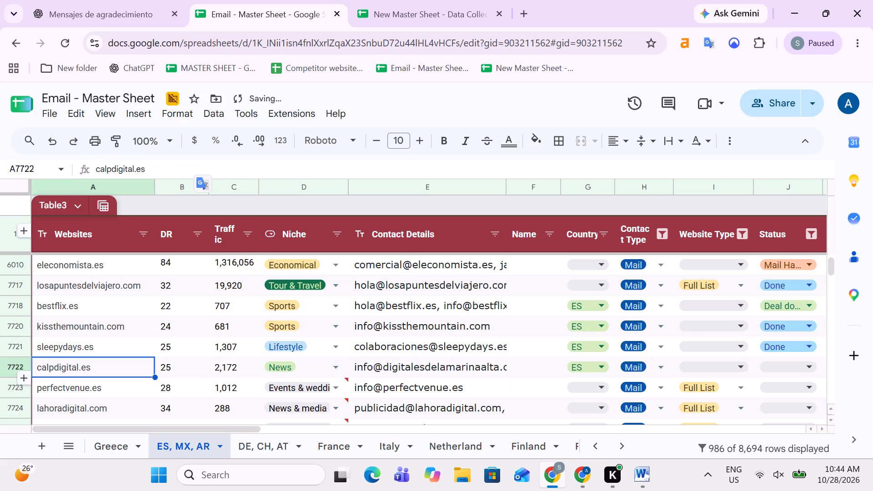
triple_click(160, 166)
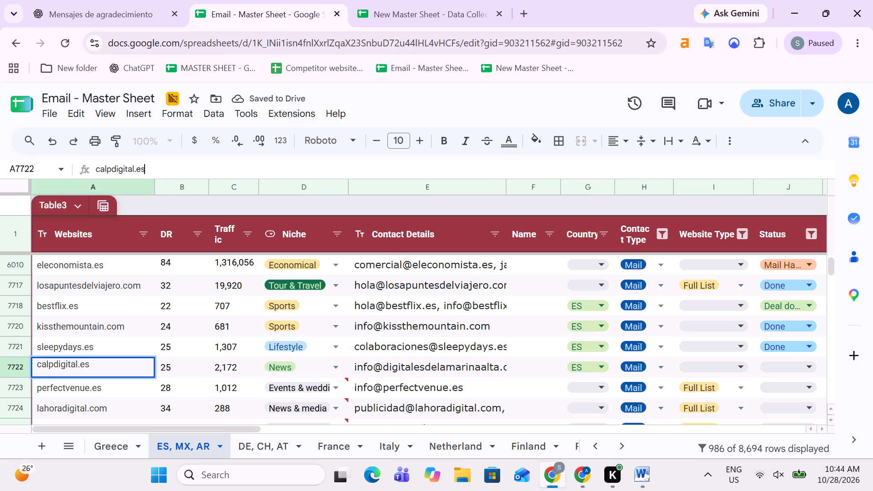
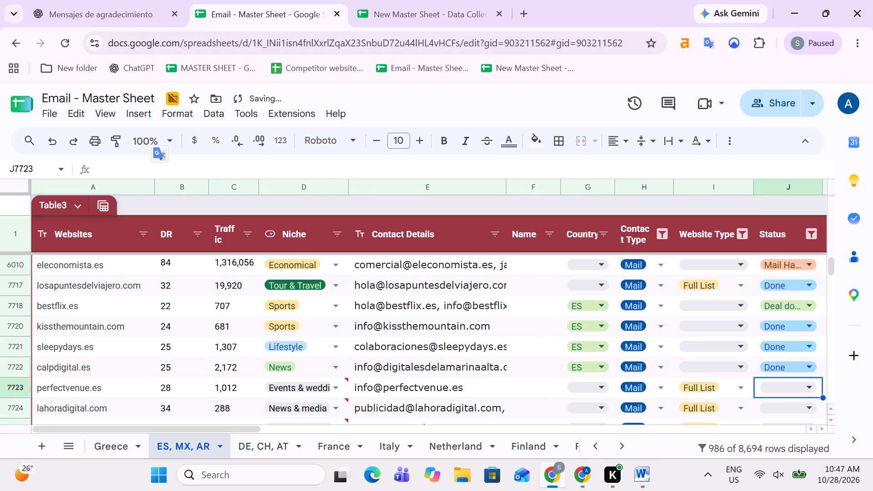
Go to the perfectvenue.es row and select its niche cell.
key("Right")
key("Right")
key("Right")
key("Right")
key("Down")
key("Left")
key("Left")
key("Left")
key("Left")
key("Left")
key("Left")
key("Left")
key("Left")
key("Left")
key("Left")
key("Left")
key("Left")
key("Left")
key("Left")
key("Left")
key("Left")
key("Left")
key("Left")
key("Left")
key("Left")
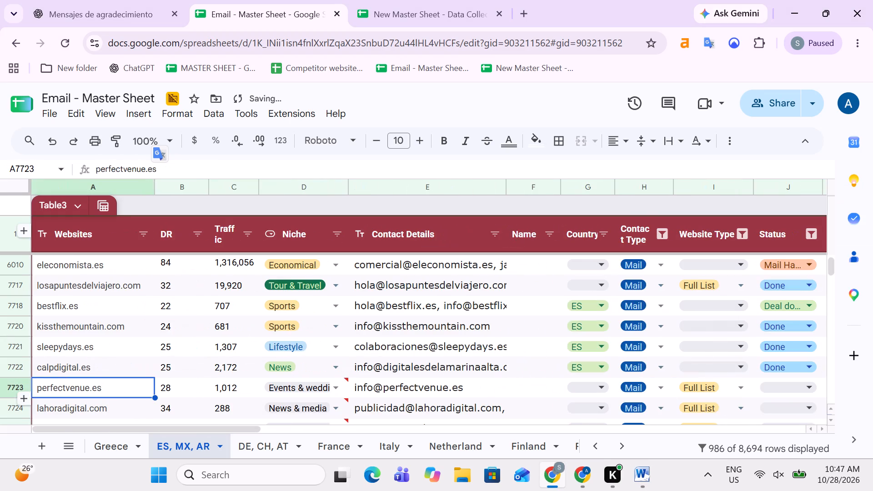
key("Right")
key("Right")
key("Right")
key("Right")
key("Left")
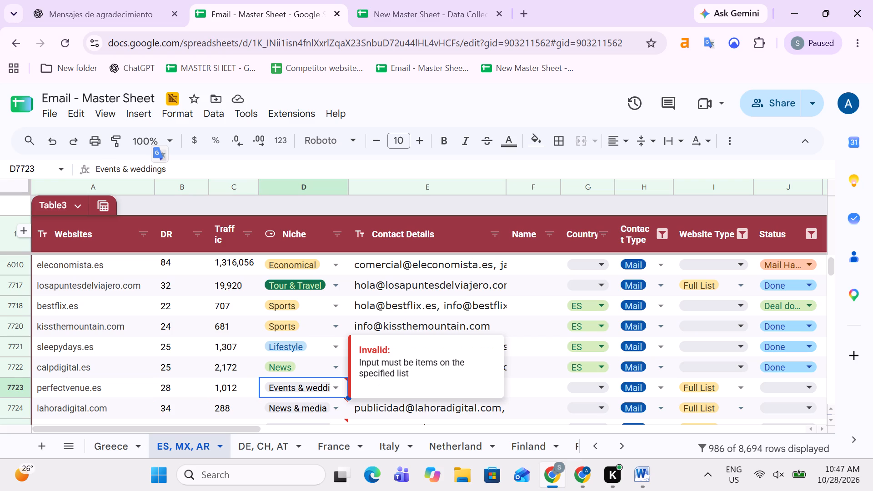
Copy the website name perfectvenue.es from the Websites column in row 7723 of the ES, MX, AR sheet.
key("Left")
key("Left")
key("Left")
key("Left")
key("Left")
key("Left")
key("Left")
key("Left")
key("Left")
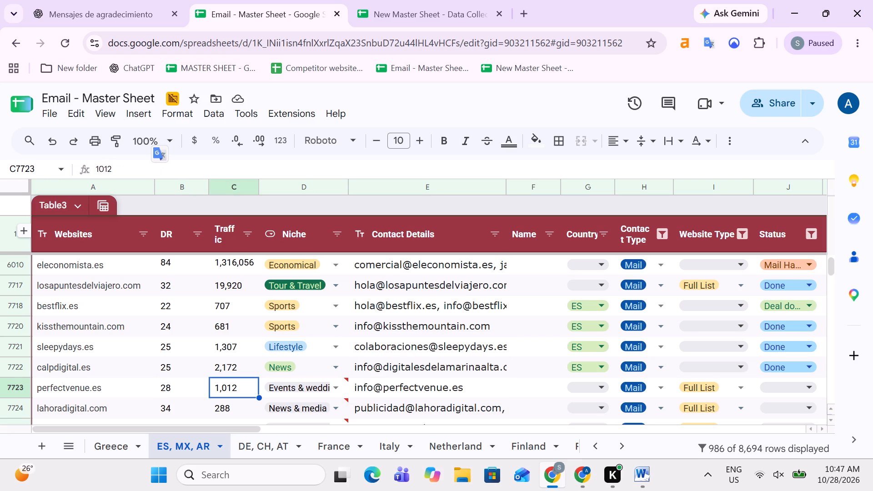
key("ctrl+c")
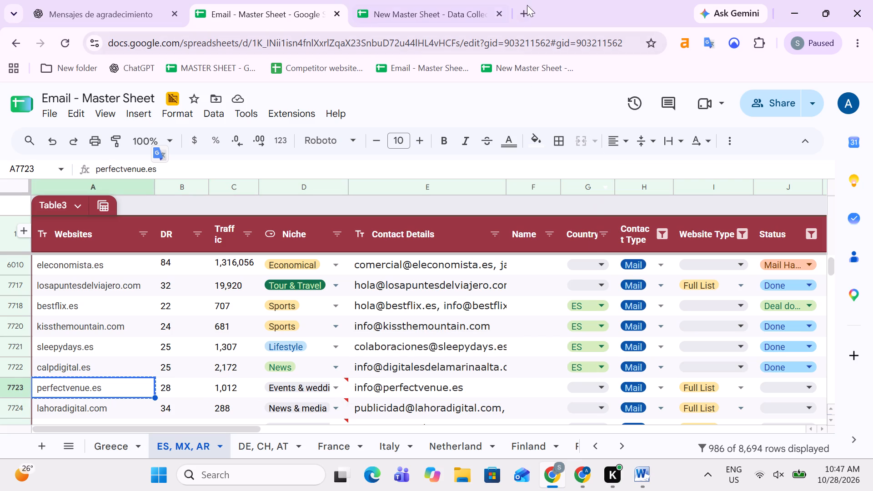
Open perfectvenue.es in a new browser tab, look through its homepage to judge the site's topic, and close it.
left_click(525, 12)
key("ctrl+v")
key("Return")
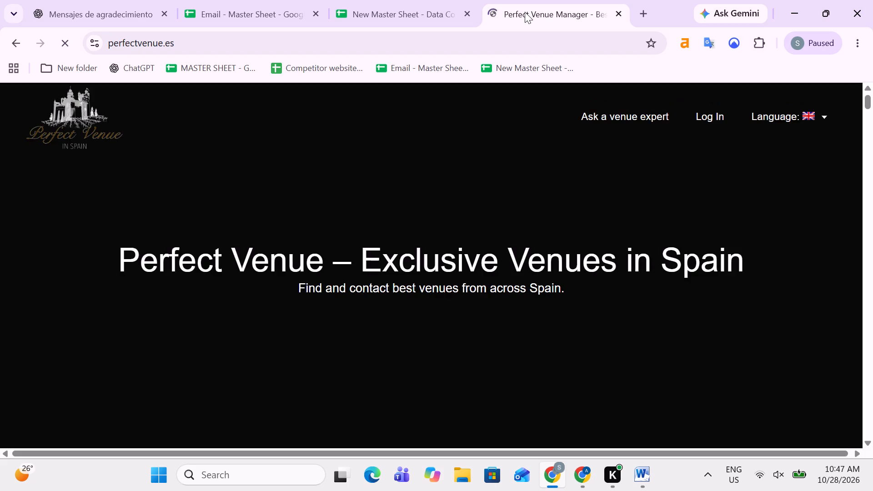
scroll(819, 353, "down", 5)
scroll(602, 304, "down", 15)
scroll(645, 289, "down", 14)
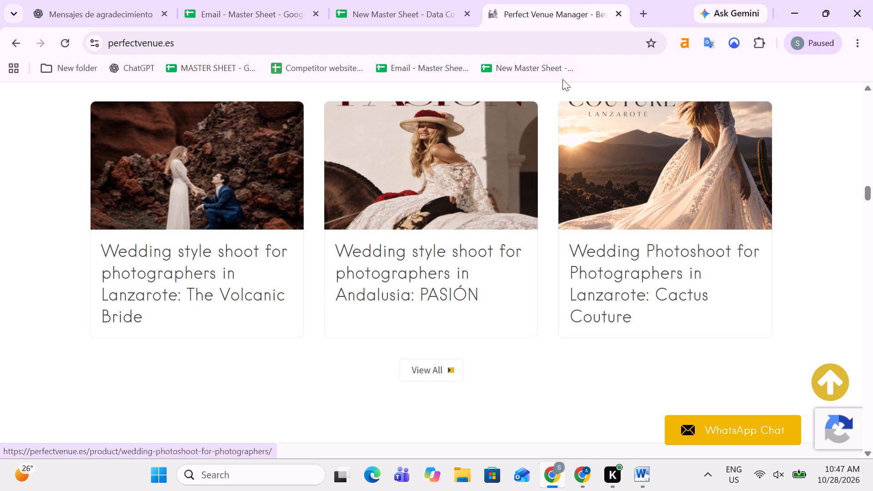
left_click(620, 16)
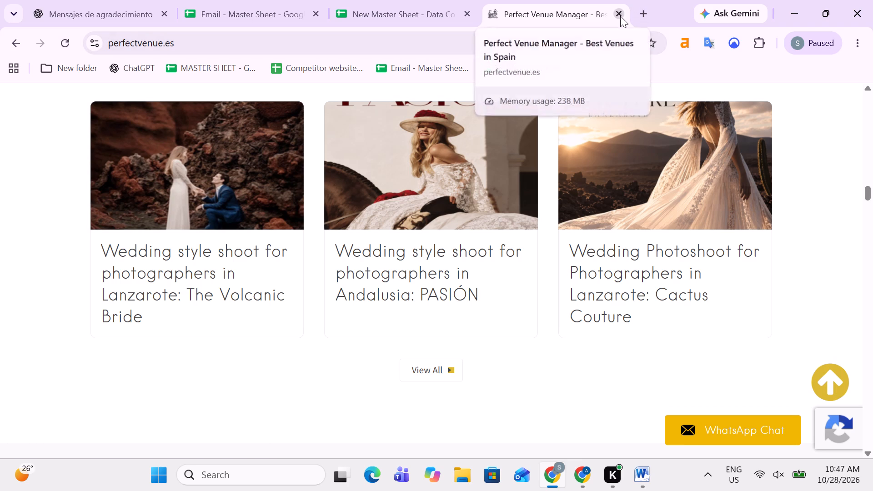
Set the Niche of perfectvenue.es in row 7723 to News.
key("Right")
key("Right")
key("Right")
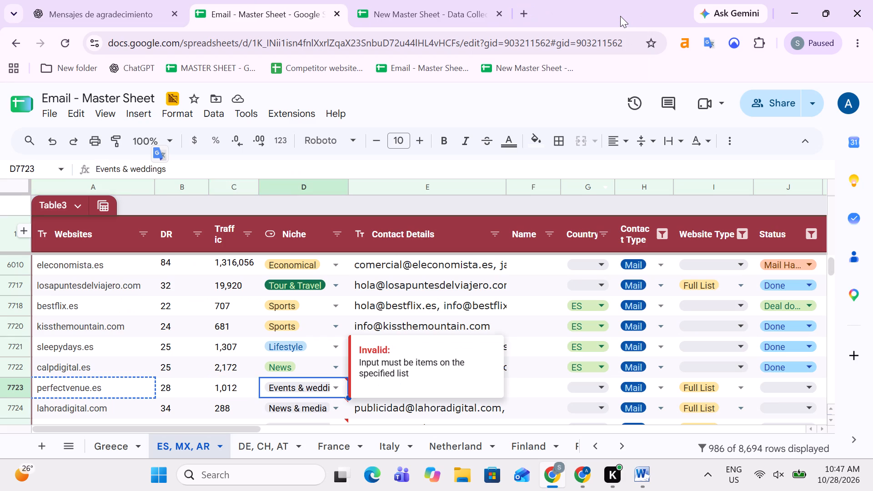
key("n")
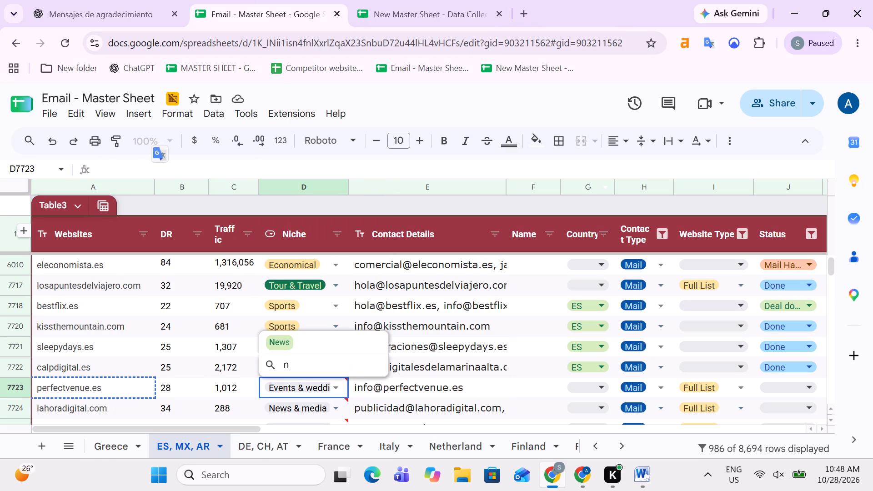
key("BackSpace")
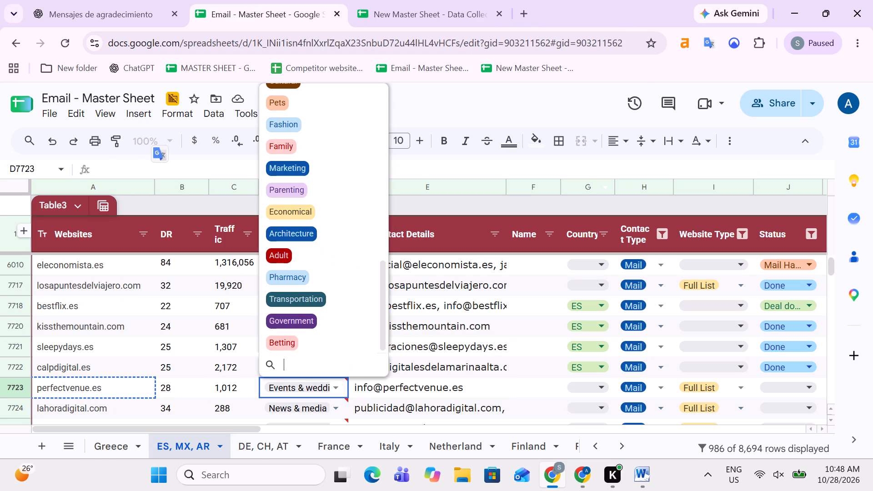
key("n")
key("Down")
key("Return")
Copy the contact e-mail address of perfectvenue.es from the Contact Details cell in row 7723.
key("Up")
key("Right")
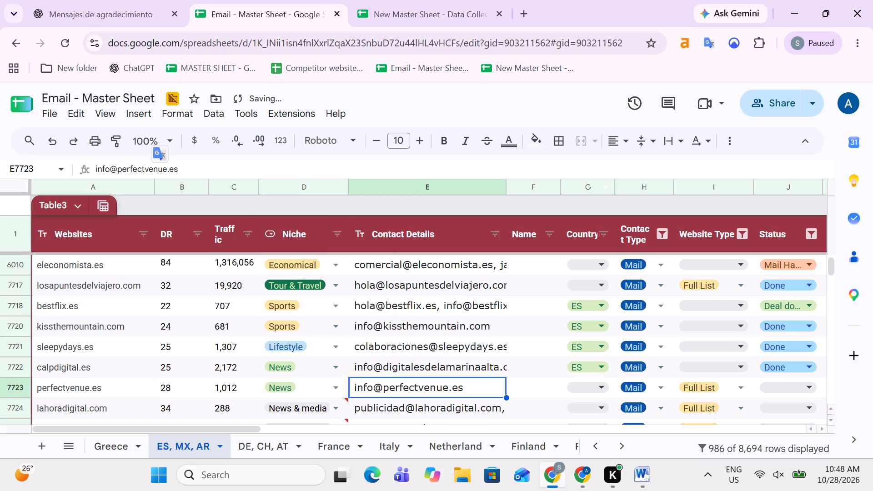
key("Right")
key("Left")
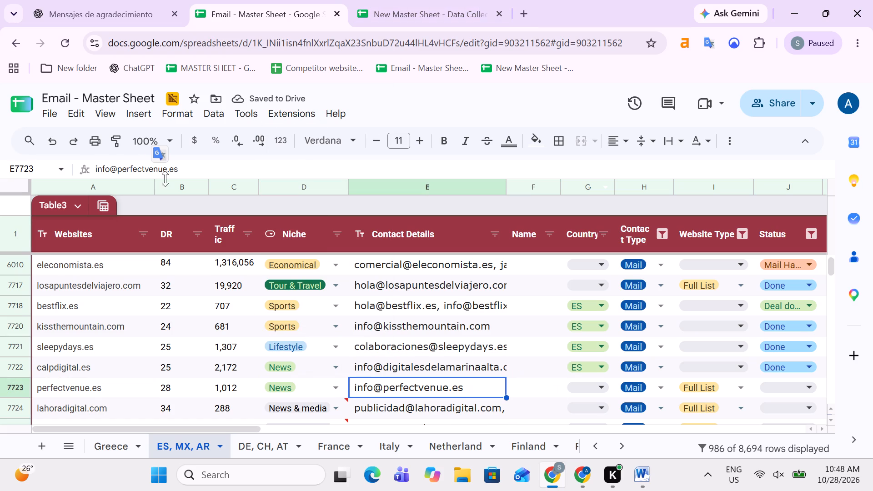
triple_click(154, 166)
key("ctrl+c")
key("ctrl+c")
key("ctrl+c")
key("ctrl+c")
key("ctrl+c")
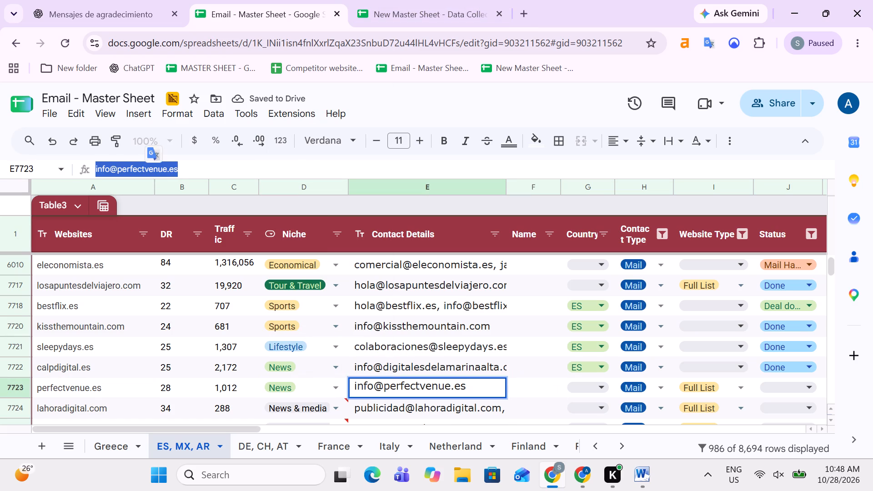
Switch to the Word document containing the Spanish subject lines and templates.
key("alt+Tab")
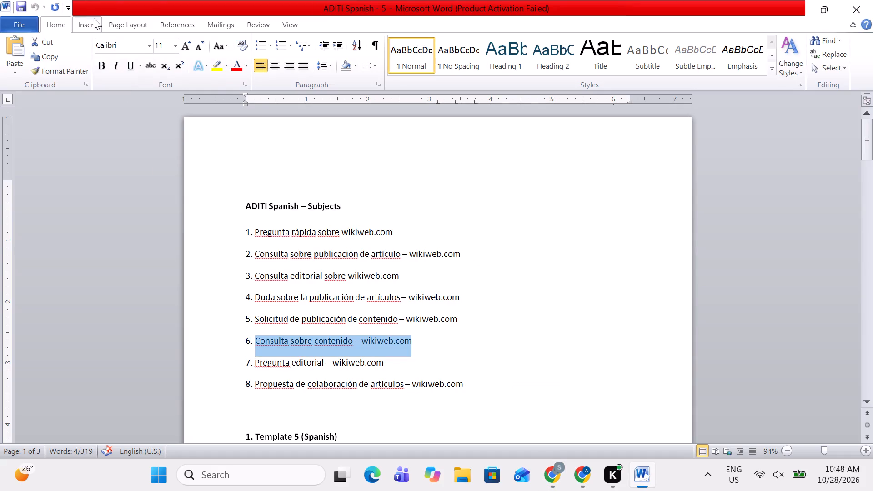
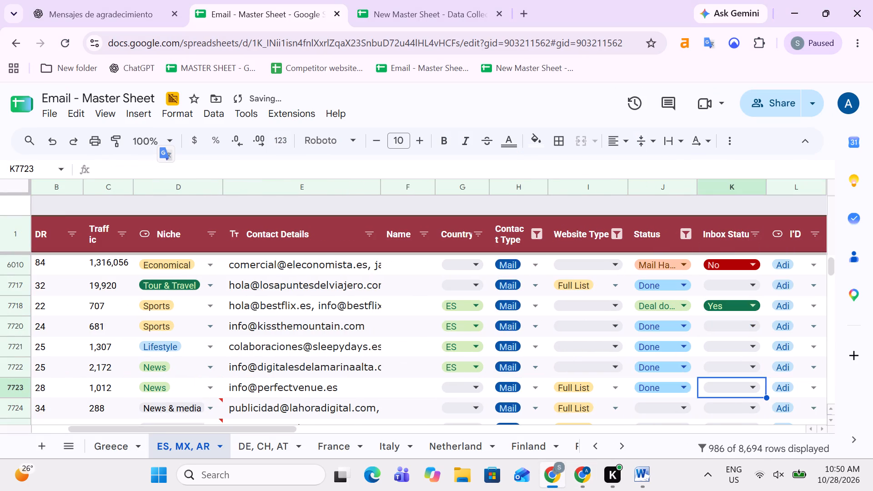
Select the Niche cell for perfectvenue.es in row 7723 of the ES, MX, AR sheet.
key("Right")
key("Right")
key("Right")
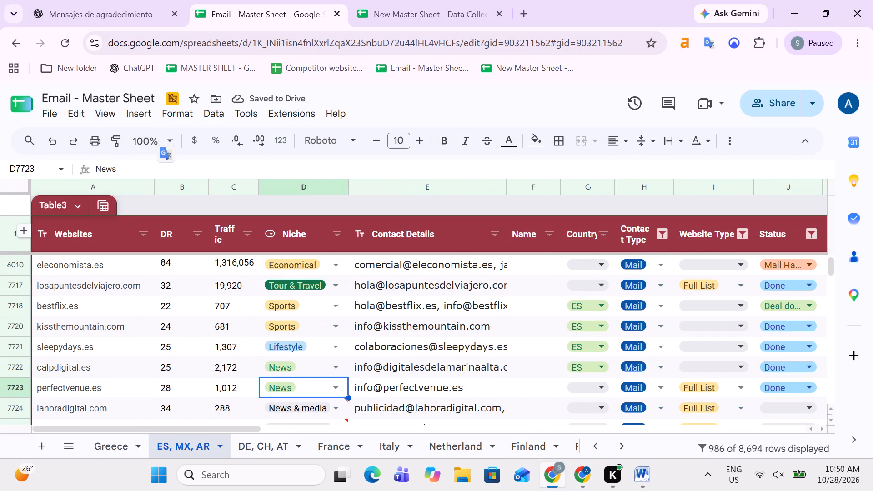
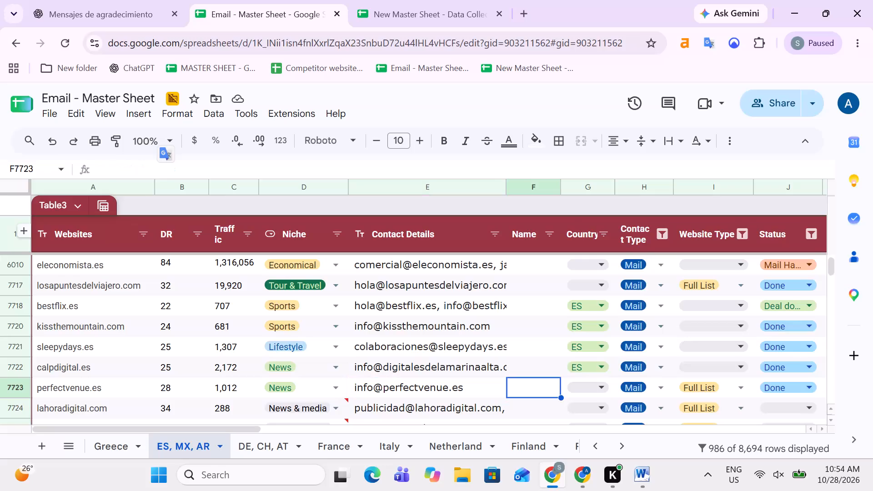
Review the perfectvenue.es entry across row 7723, from its website details to the status, inbox and post date columns.
key("Left")
key("Right")
key("Right")
key("Right")
key("Right")
key("Right")
key("Right")
key("Right")
key("Right")
key("Right")
key("Left")
key("Left")
key("Left")
key("Left")
key("Left")
key("Left")
key("Left")
key("Left")
key("Left")
key("Left")
key("Left")
key("Left")
key("Left")
key("Left")
key("Left")
key("Left")
key("Left")
key("Left")
key("Left")
key("Left")
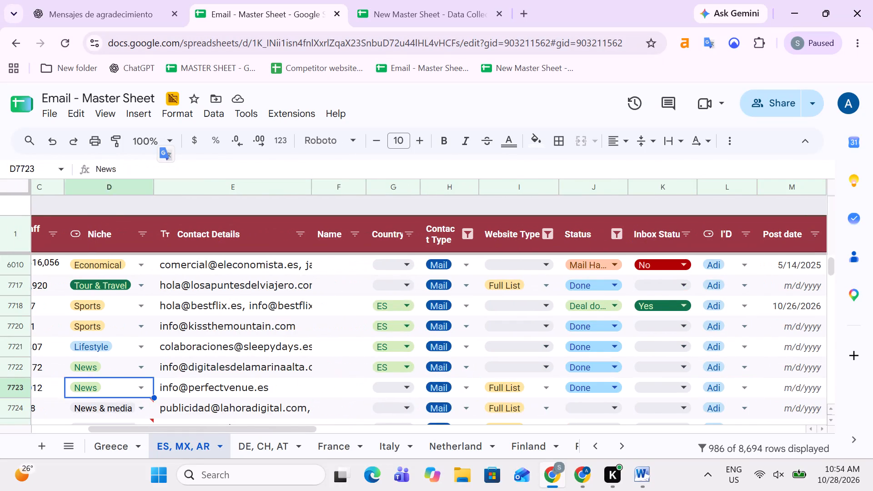
Copy only the first contact e-mail address for lahoradigital.com from the Contact Details in row 7724.
key("Down")
key("Right")
key("Right")
key("Right")
key("Right")
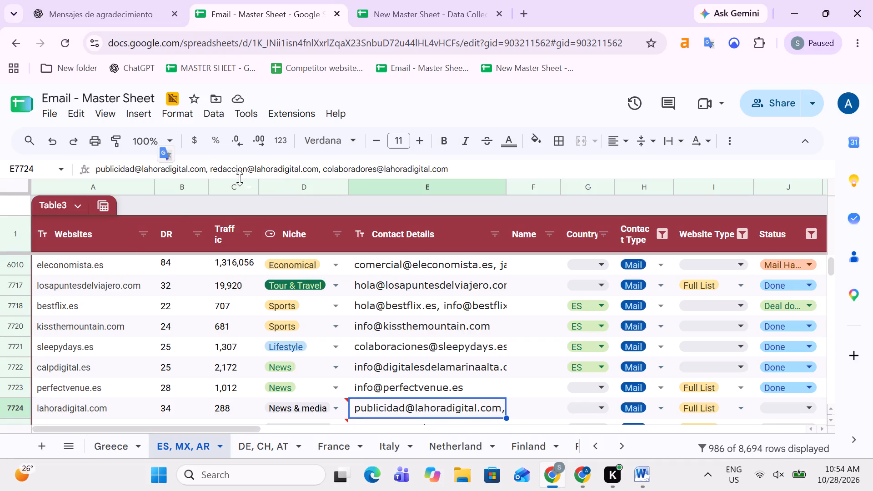
left_click(196, 167)
left_click_drag(196, 167, 84, 173)
key("ctrl+c")
key("ctrl+c")
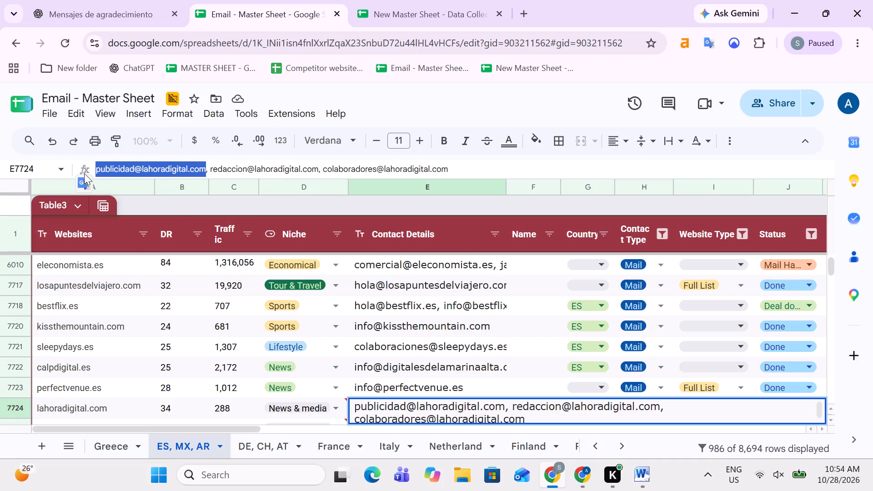
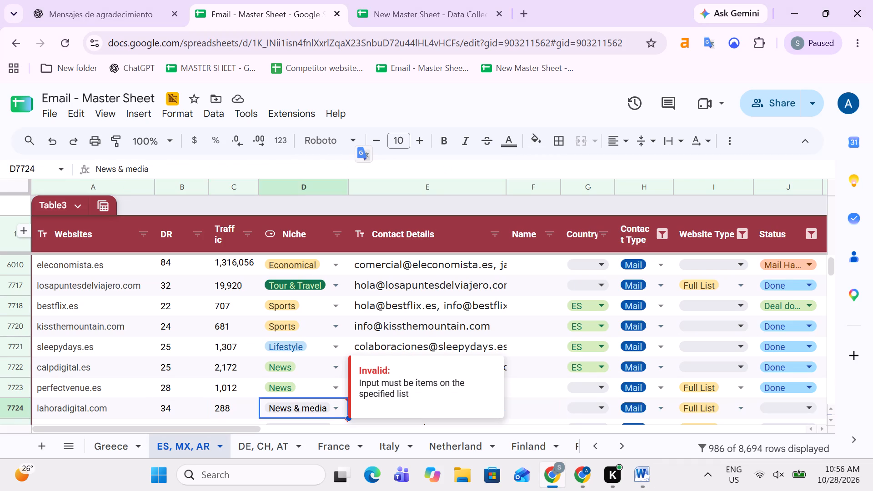
Set the niche of lahoradigital.com in row 7724 to News.
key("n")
key("Down")
key("Return")
Select the full website name lahoradigital.com from the Websites column in row 7724 for copying.
key("Up")
key("Right")
key("Left")
key("Left")
key("Left")
key("Left")
key("Left")
key("Left")
key("Left")
key("Left")
key("Left")
key("Left")
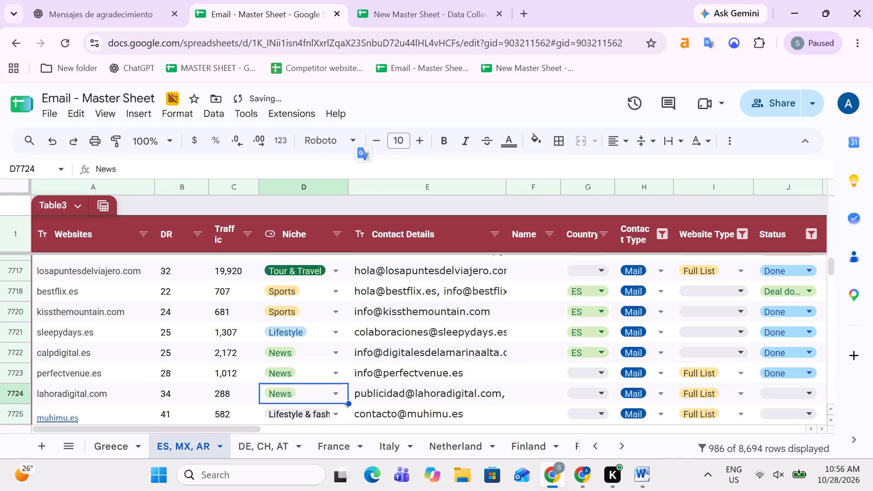
triple_click(211, 165)
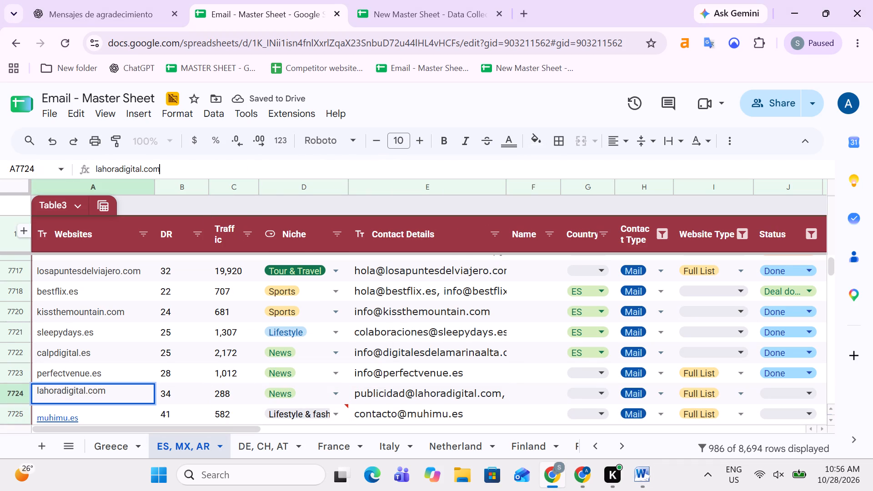
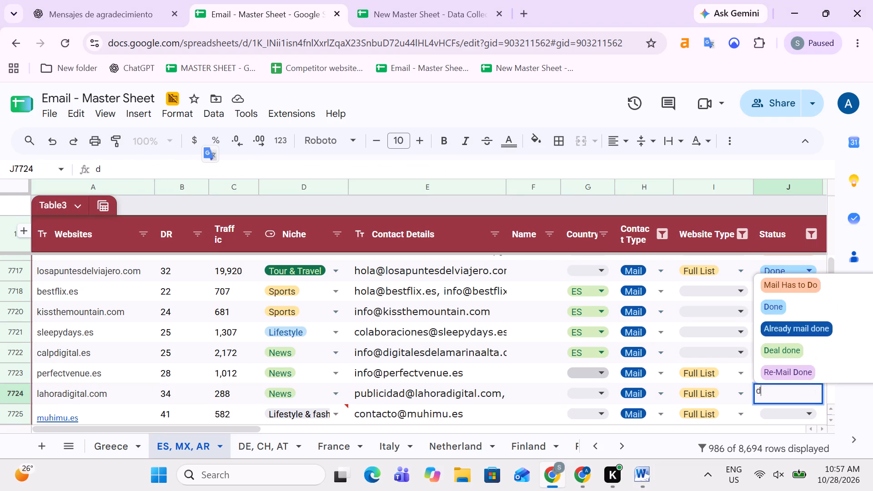
Set the Status of lahoradigital.com in row 7724 to Done.
key("Return")
Review the Inbox Status and I'D entries for the upcoming website rows 7725 to 7728.
key("Up")
key("Right")
key("Right")
key("Down")
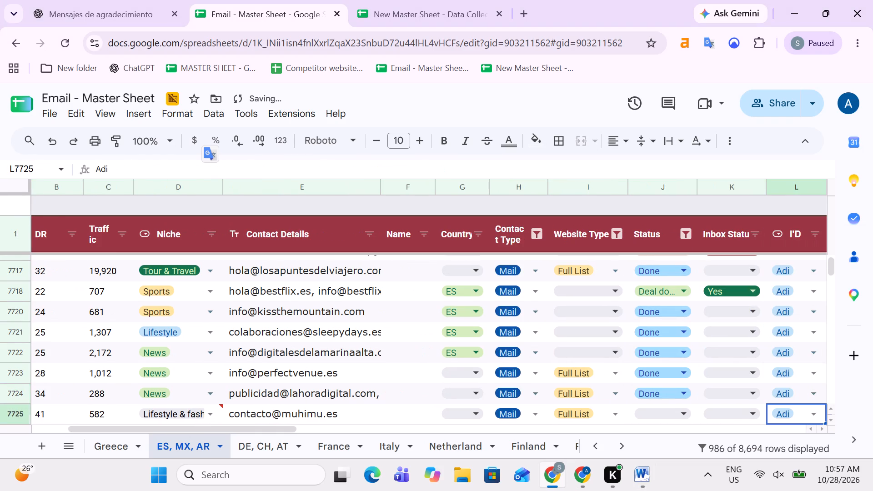
key("Down")
key("Down")
key("Down")
key("Up")
key("Up")
key("Up")
key("Up")
key("Left")
key("Down")
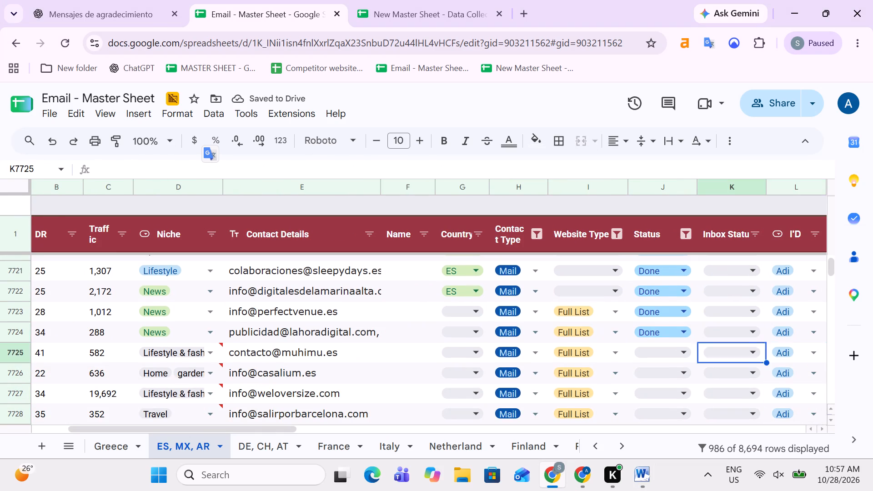
key("Right")
Change the Niche of muhimu.es in row 7725 to Lifestyle.
key("Left")
key("Left")
key("Left")
key("Left")
key("Left")
key("Left")
key("Left")
key("Left")
key("Left")
key("Left")
key("Left")
key("Left")
key("Left")
key("Left")
key("Left")
key("Left")
key("Right")
key("Right")
key("Right")
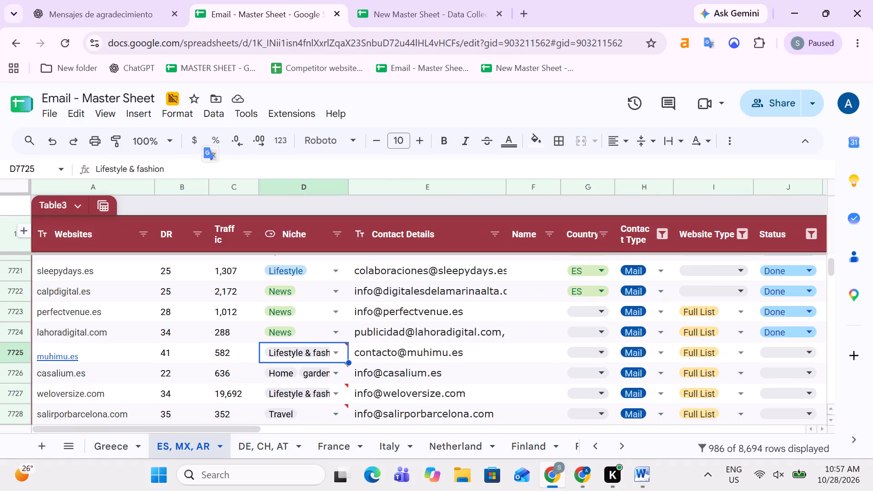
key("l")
key("Down")
key("Return")
key("Up")
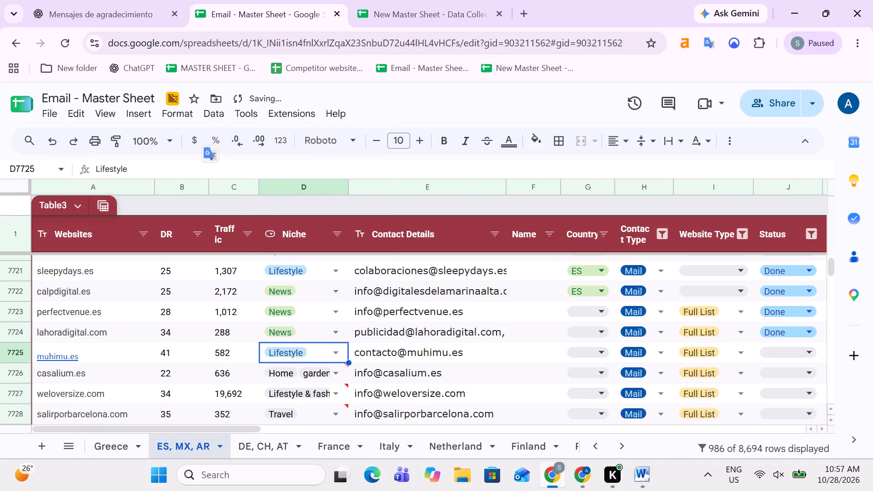
Copy the contact e-mail address of muhimu.es from the Contact Details column in row 7725.
key("Right")
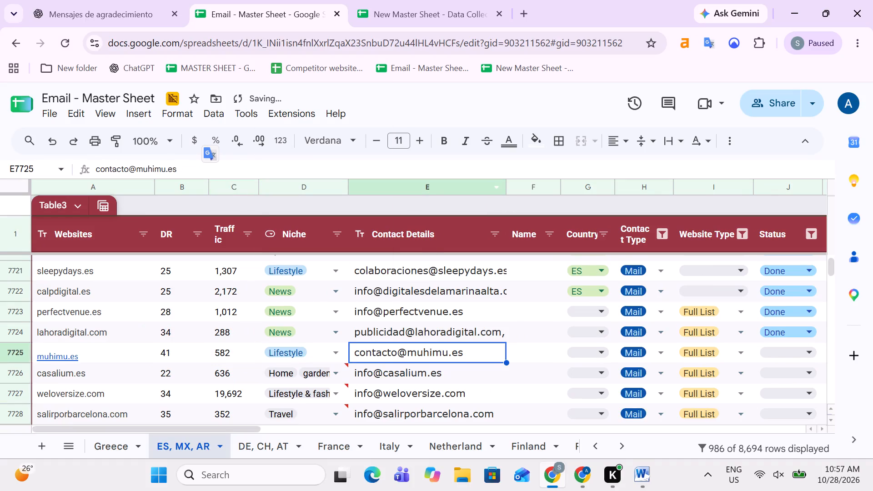
triple_click(178, 170)
key("ctrl+c")
key("ctrl+c")
key("ctrl+c")
key("ctrl+c")
key("ctrl+c")
key("ctrl+c")
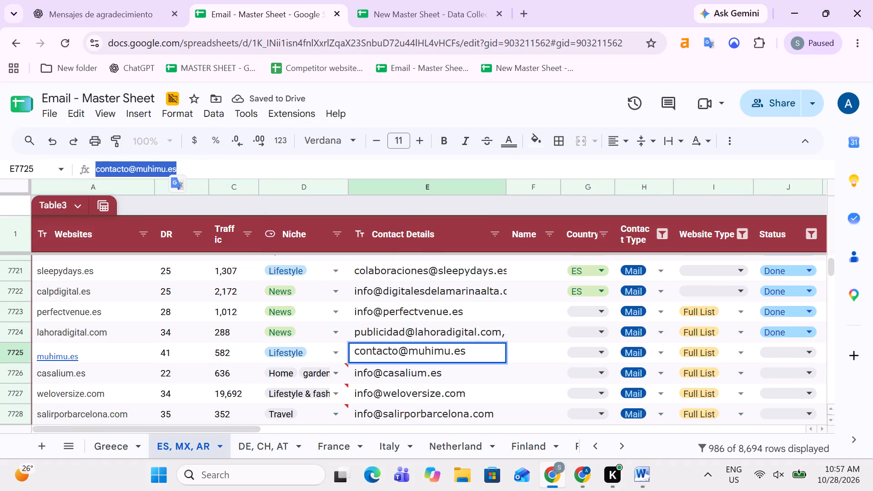
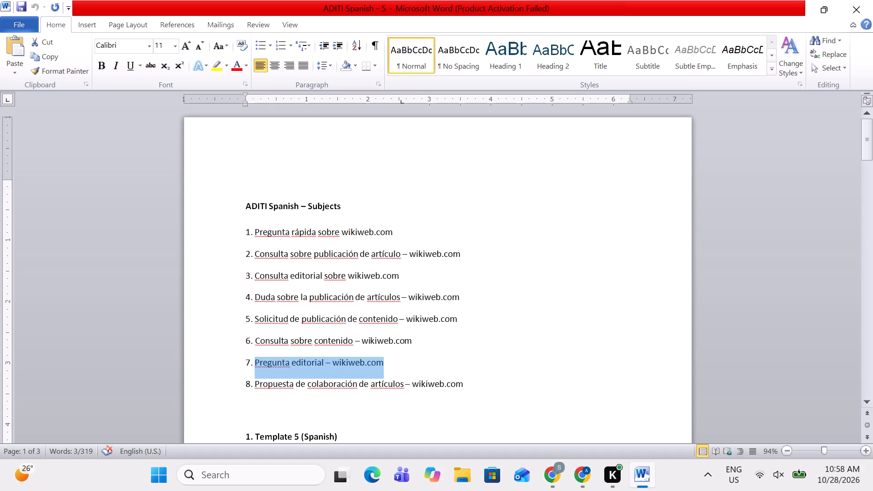
Copy subject line 8, "Propuesta de colaboración de artículos – wikiweb.com", from the ADITI Spanish subjects list.
left_click(276, 381)
left_click_drag(276, 381, 447, 380)
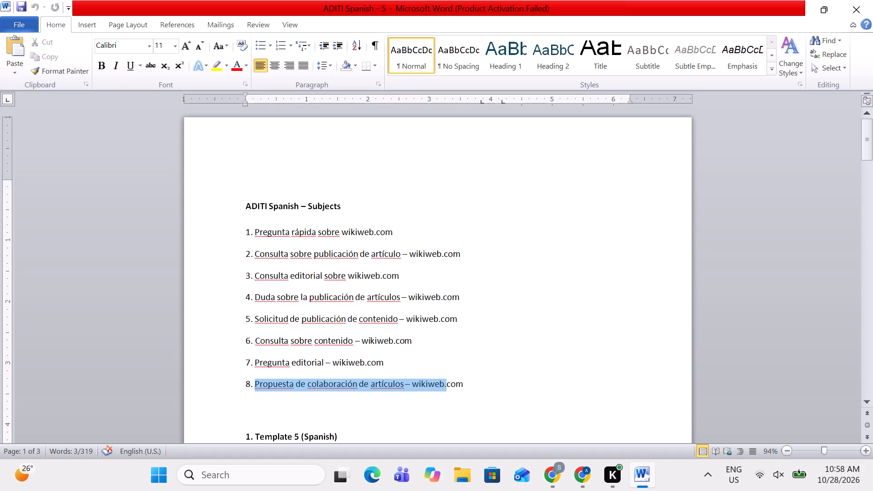
left_click_drag(447, 380, 453, 381)
key("ctrl+c")
key("ctrl+c")
key("ctrl+c")
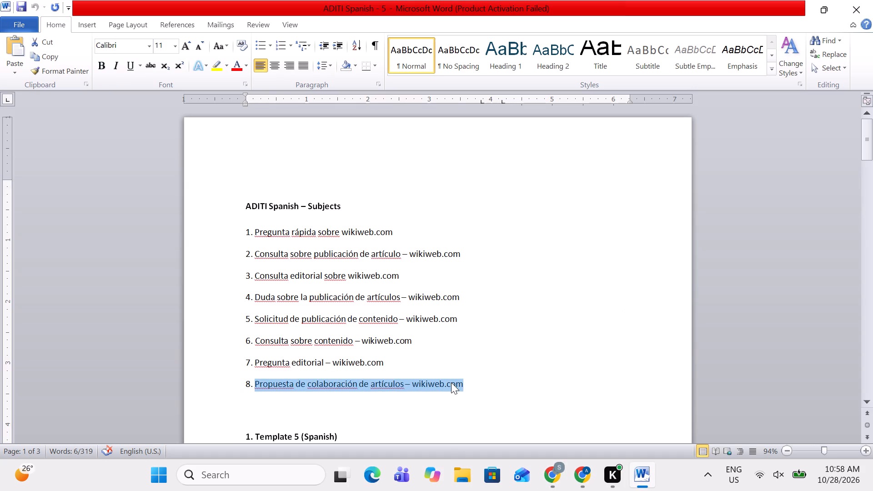
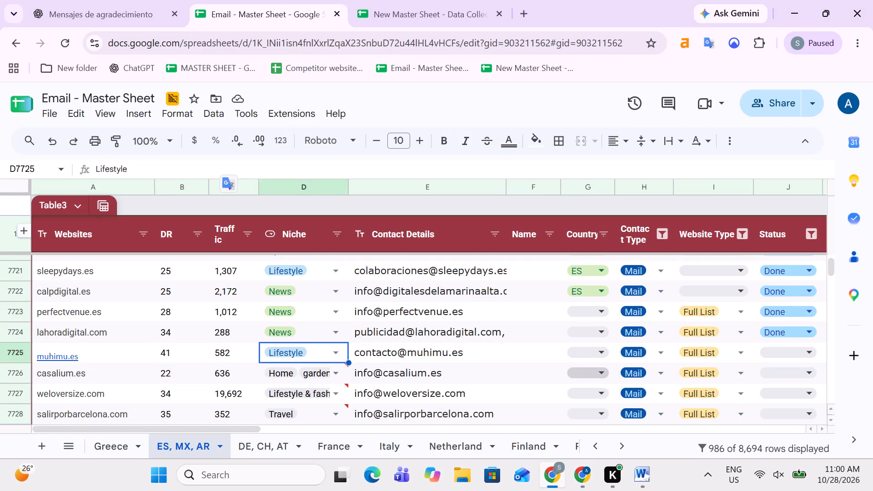
key("Right")
key("Right")
key("Right")
key("Right")
key("Right")
key("Right")
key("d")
key("Down")
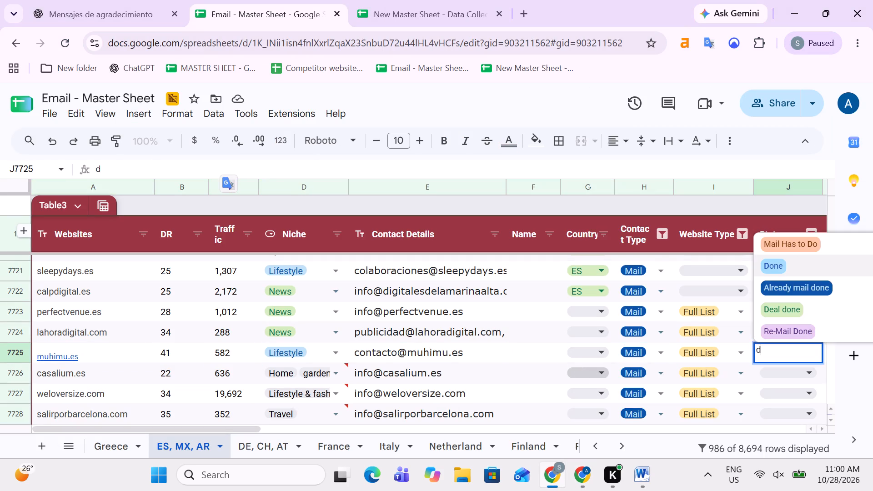
key("Return")
Set the Niche of casalium.es in row 7726 to Home & Garden.
key("Left")
key("Left")
key("Left")
key("Left")
key("Left")
key("Left")
key("Left")
key("Left")
key("Left")
key("Left")
key("Left")
key("Left")
key("Left")
key("Left")
key("Left")
key("Left")
key("Right")
key("Right")
key("Right")
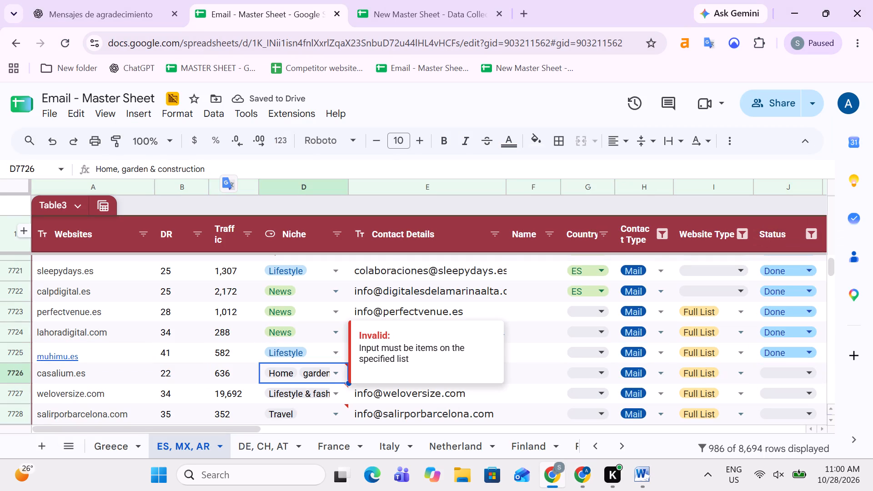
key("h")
key("Down")
key("Down")
key("Up")
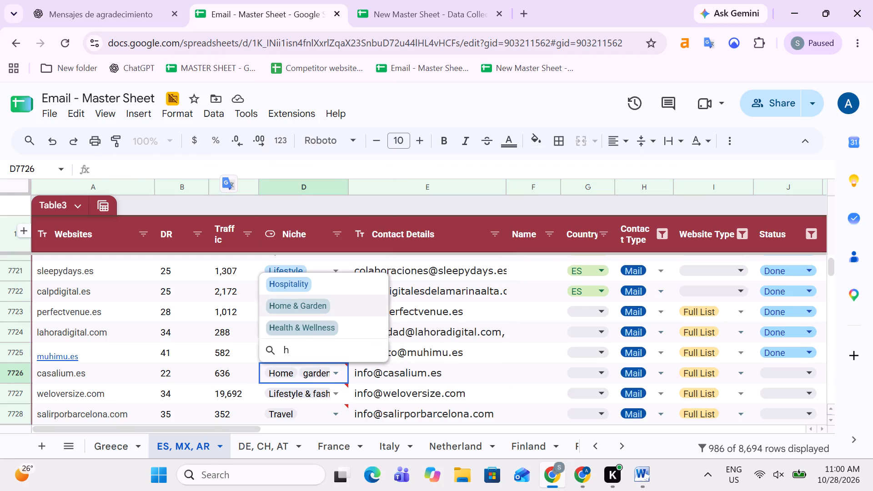
key("Return")
Copy the contact email address of casalium.es from the Contact Details column in row 7726.
key("Up")
key("Right")
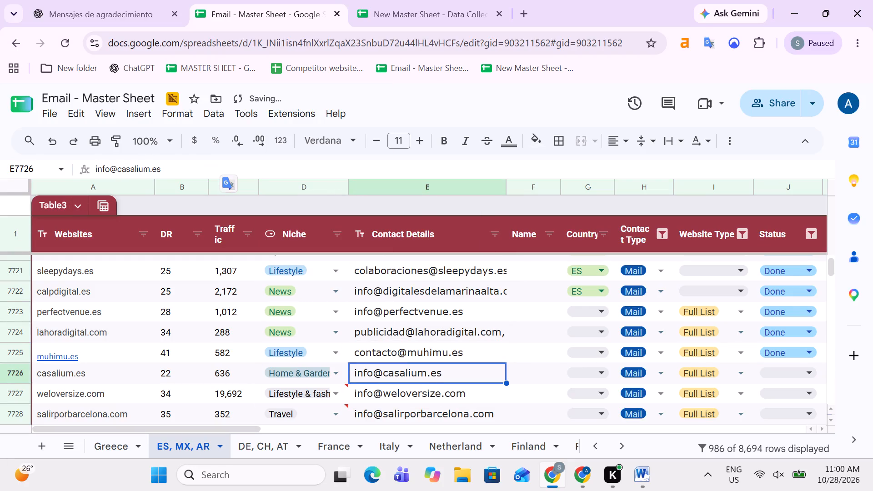
triple_click(136, 162)
triple_click(138, 163)
key("ctrl+c")
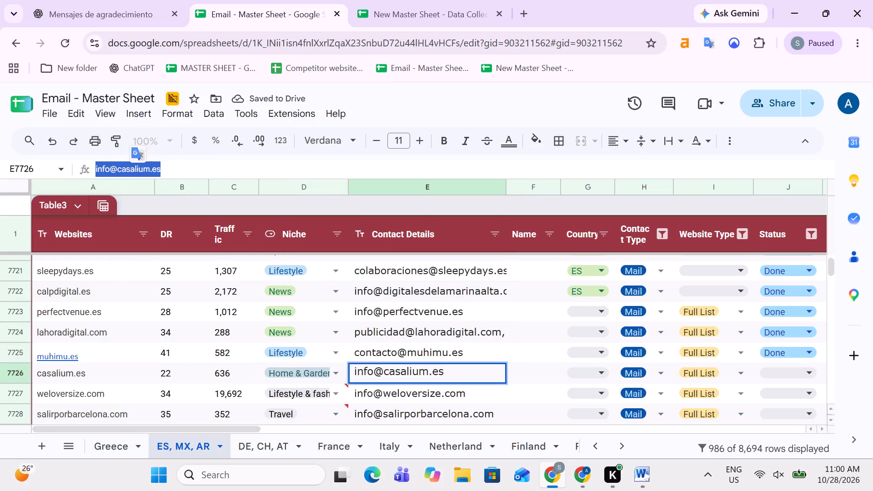
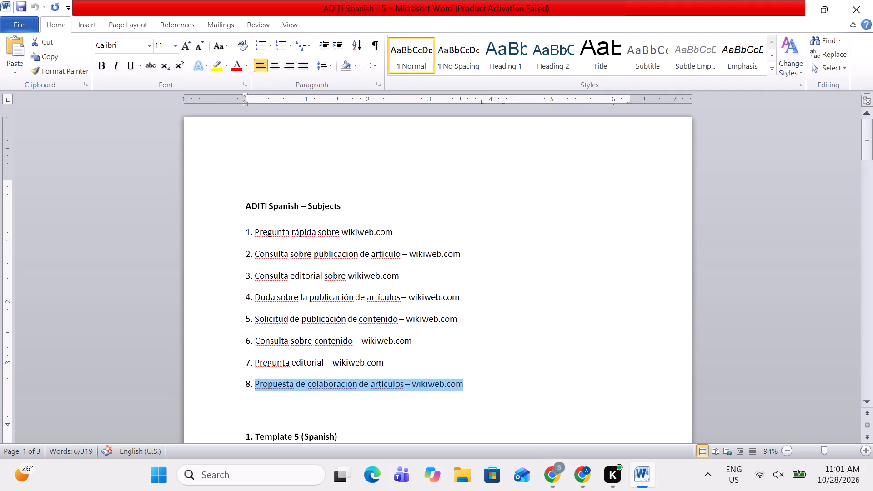
Select the first subject line, "Pregunta rápida sobre wikiweb.com", in the ADITI Spanish – Subjects list.
left_click(271, 235)
left_click_drag(271, 235, 386, 230)
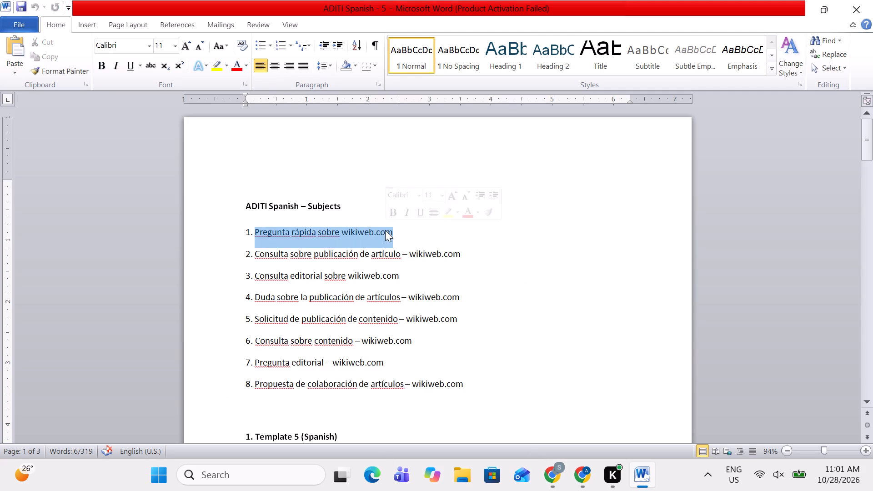
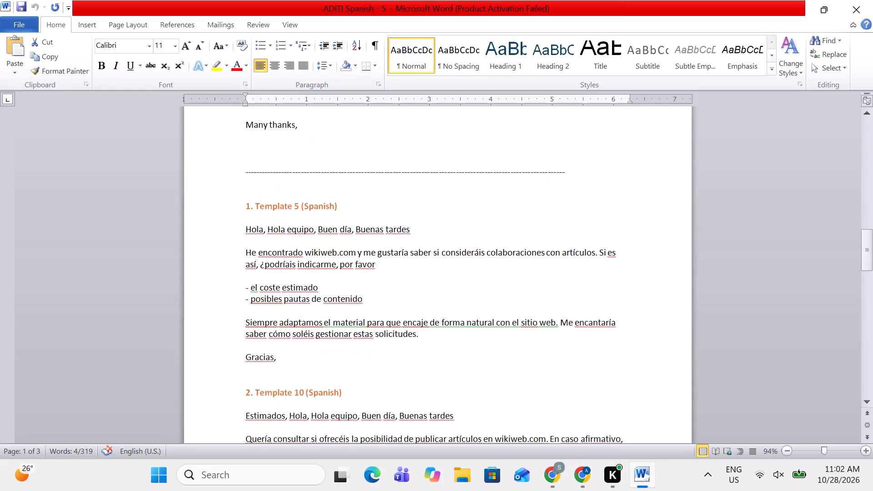
Copy the greeting "Hola equipo" from Template 5 (Spanish) in the Word templates document, and switch away from Word.
left_click(274, 227)
left_click_drag(274, 227, 291, 227)
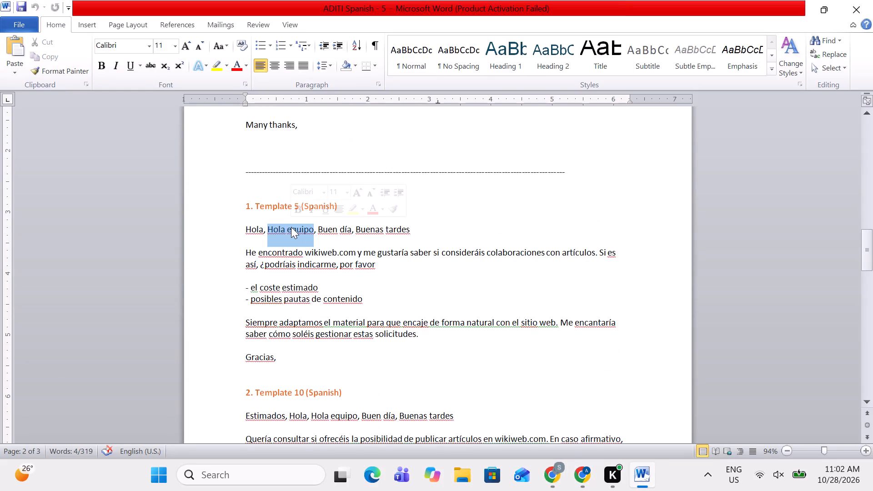
key("ctrl+c")
key("ctrl+c")
key("ctrl+c")
key("ctrl+c")
key("alt+Tab")
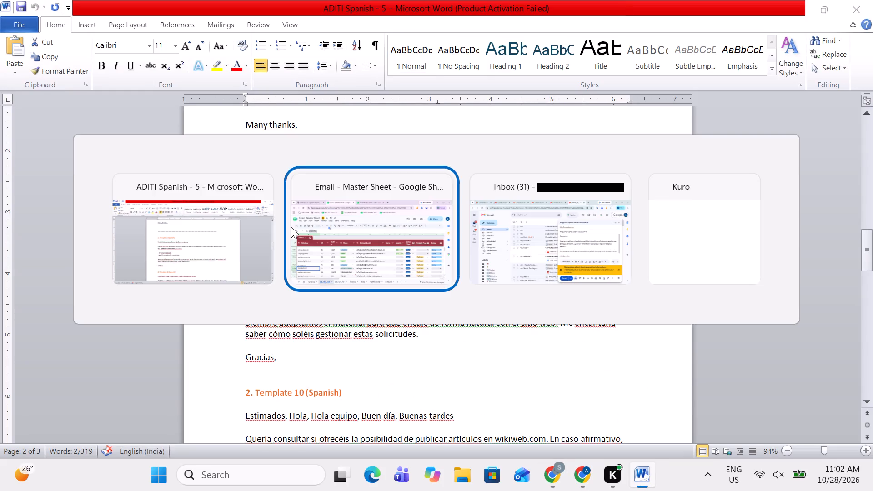
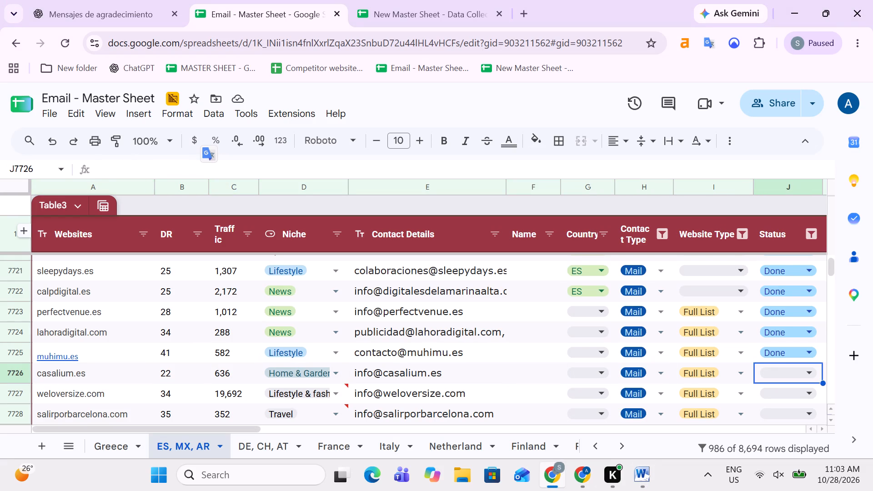
Set the Status of the casalium.es row to Done.
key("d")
key("Down")
key("Return")
key("Up")
key("Right")
key("Right")
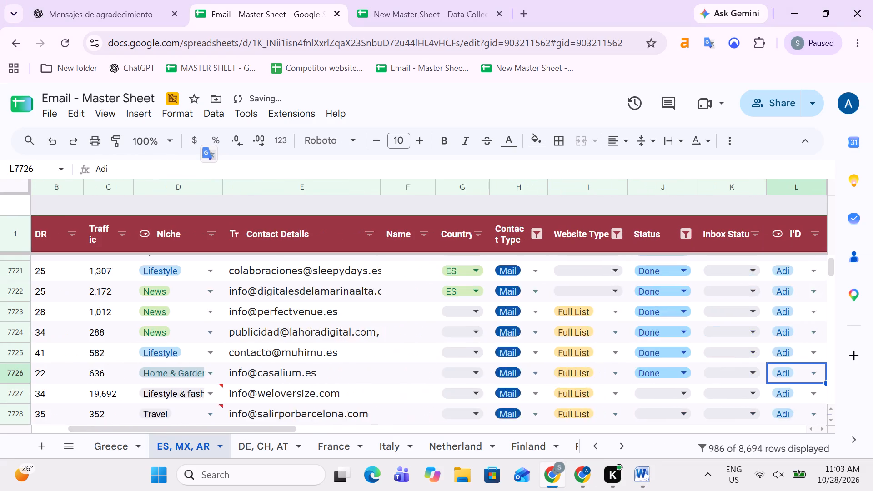
key("Right")
key("Left")
key("Left")
key("Left")
key("Left")
Change the Niche of the weloversize.com row to Lifestyle.
key("Down")
key("Right")
key("Right")
key("Right")
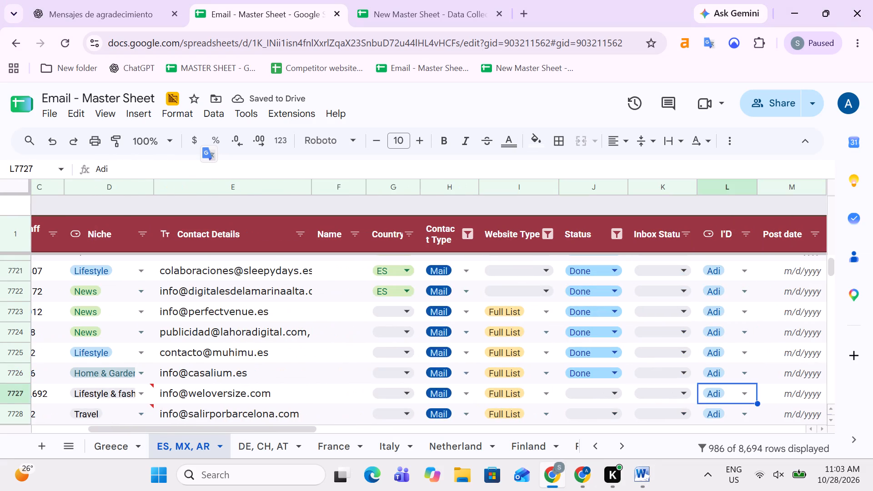
key("Left")
key("Left")
key("Left")
key("Left")
key("Left")
key("Left")
key("Left")
key("Left")
key("Left")
key("Left")
key("Left")
key("Left")
key("Left")
key("Left")
key("Left")
key("Left")
key("Left")
key("Left")
key("Left")
key("Left")
key("Right")
key("Right")
key("Right")
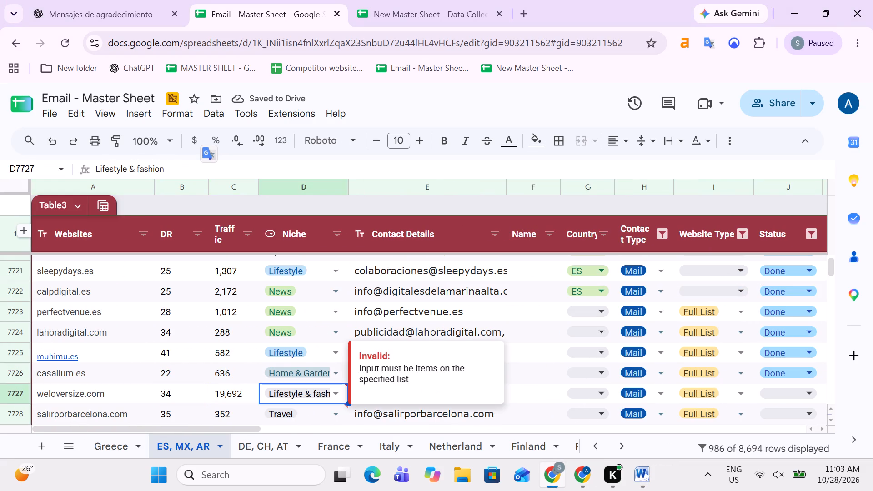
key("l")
key("Down")
key("Return")
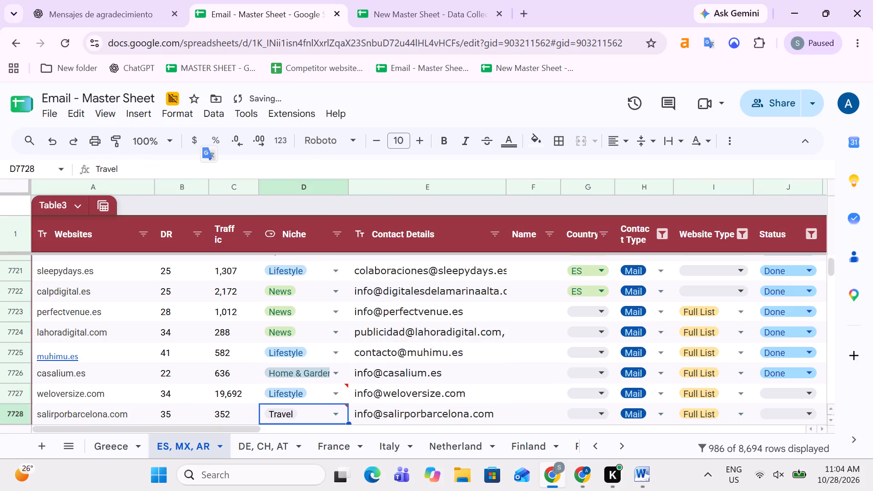
Select the Contact Details cell of the weloversize.com row.
key("Up")
key("Right")
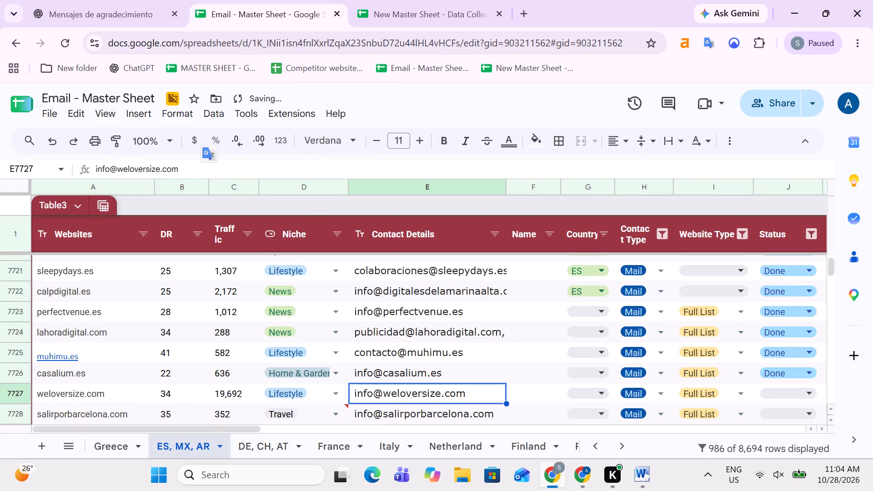
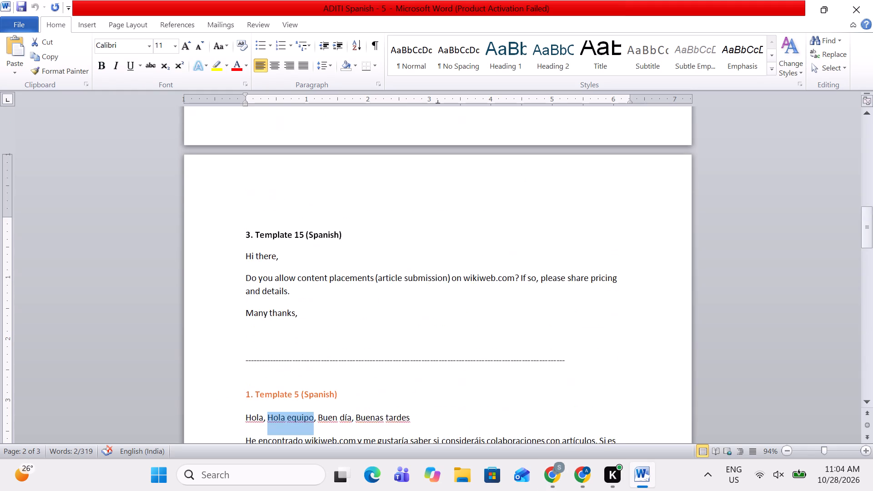
Copy subject line 4, "Duda sobre la publicación de artículos – wikiweb.com", from the ADITI Spanish – Subjects list.
scroll(416, 361, "up", 16)
left_click(267, 240)
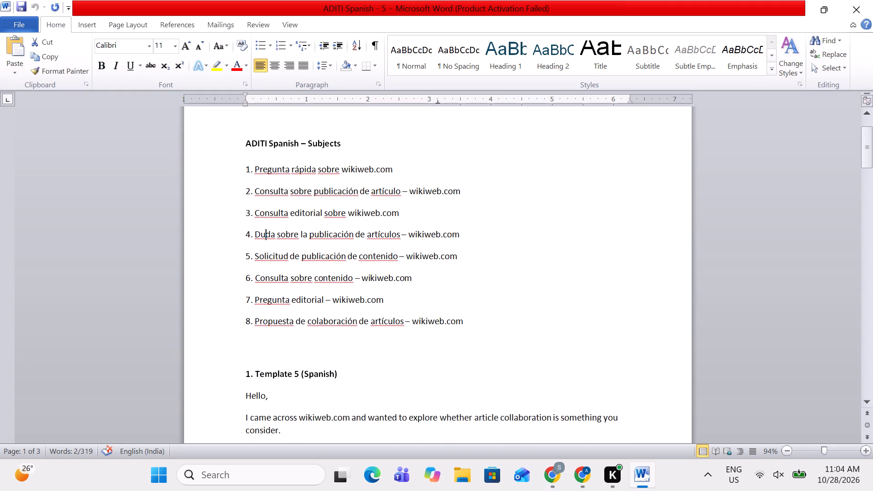
left_click_drag(267, 240, 453, 236)
key("ctrl+c")
key("ctrl+c")
key("ctrl+c")
key("ctrl+c")
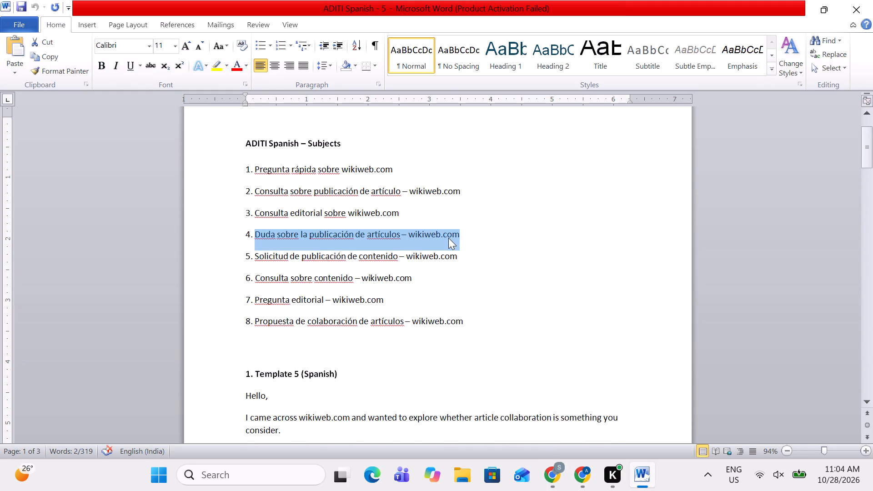
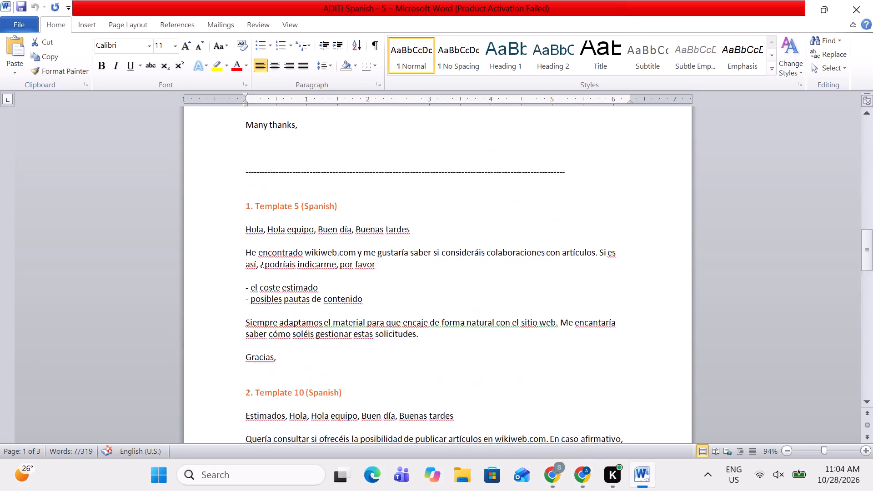
Copy the greeting "Buenas tardes" from the greeting options of Template 5 (Spanish) in the ADITI Spanish - 5 document.
left_click(366, 202)
left_click_drag(366, 202, 394, 196)
key("ctrl+c")
key("ctrl+c")
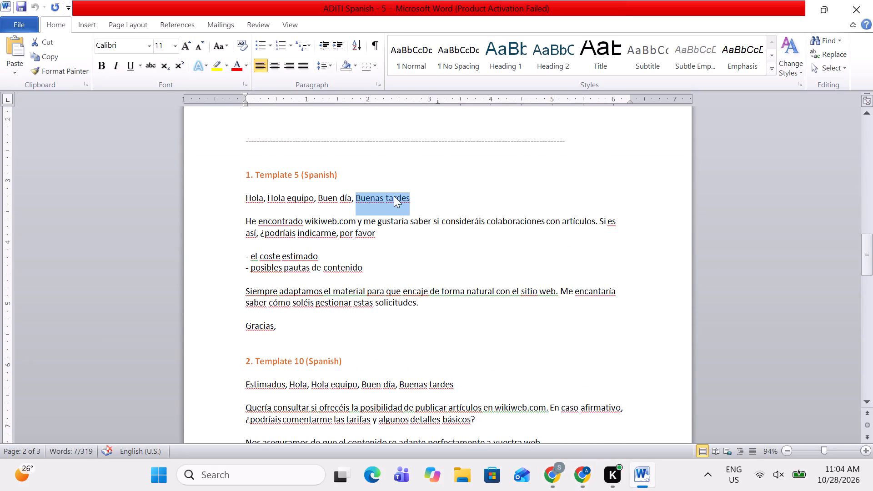
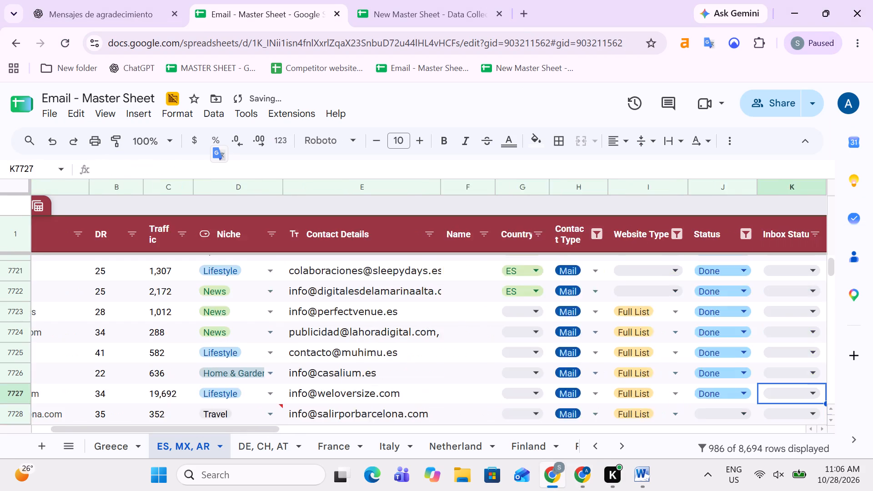
Select the contact email text for salirporbarcelona.com in the Contact Details column of row 7728.
key("Right")
key("Down")
key("Left")
key("Left")
key("Left")
key("Left")
key("Left")
key("Left")
key("Left")
key("Left")
key("Left")
key("Left")
key("Left")
key("Left")
key("Left")
key("Left")
key("Left")
key("Left")
key("Left")
key("Left")
key("Left")
key("Right")
key("Right")
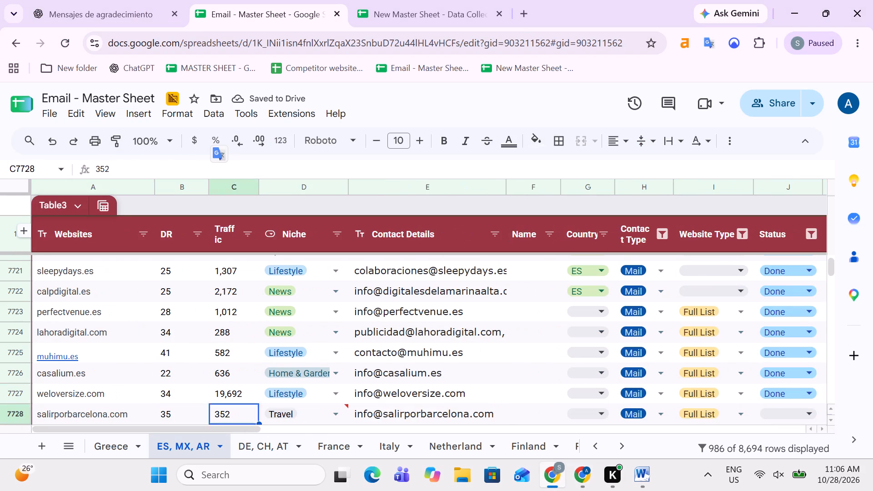
key("Right")
key("Right")
triple_click(155, 169)
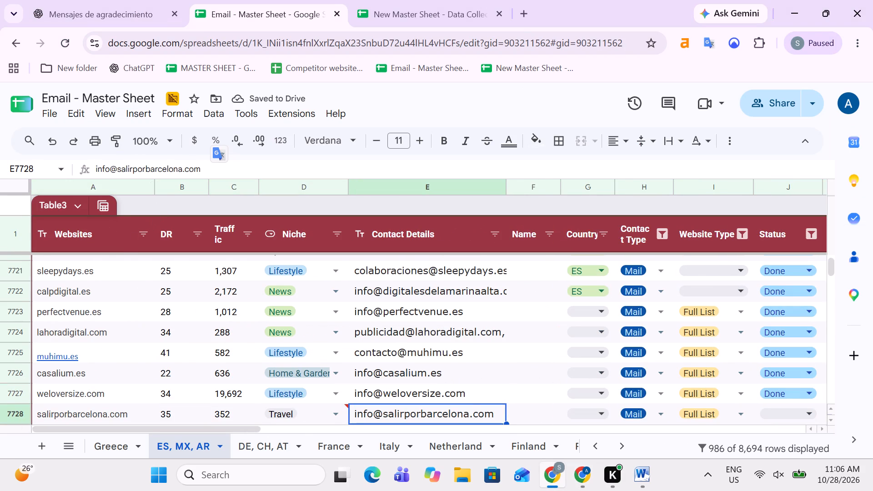
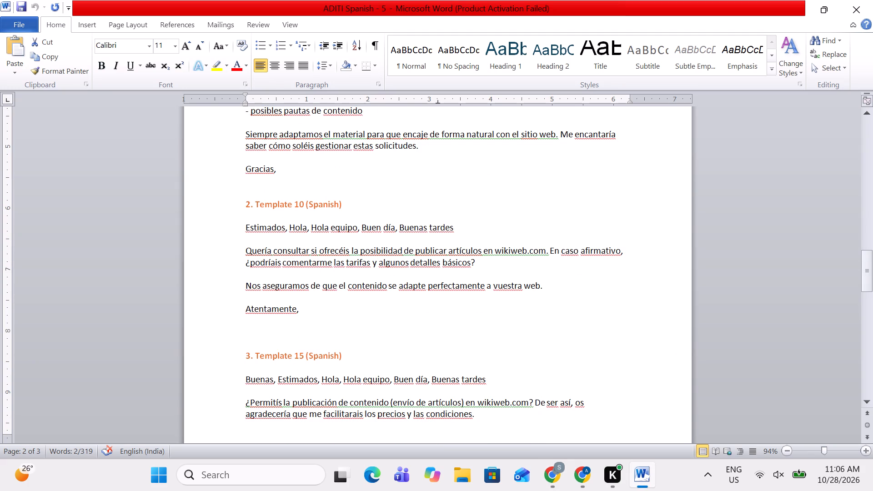
Select the greeting "Buen día" in the greetings line under Template 10 (Spanish).
left_click(368, 231)
left_click_drag(368, 231, 386, 231)
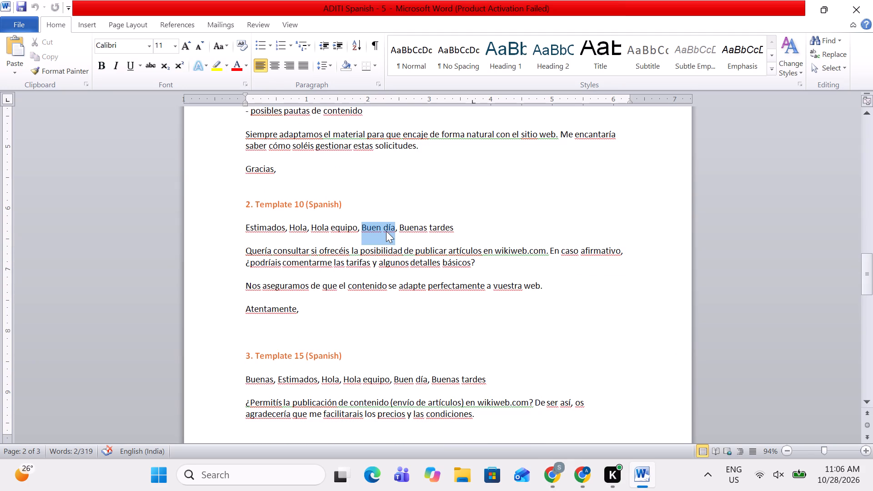
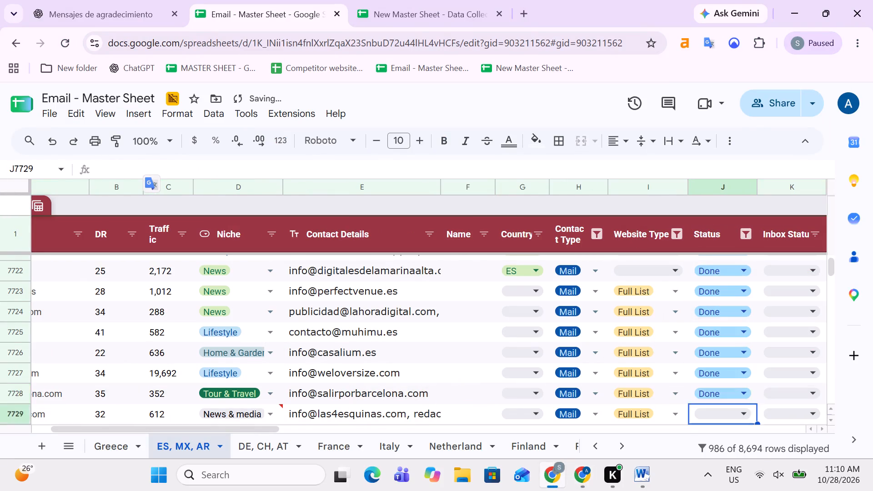
Set the Niche of las4esquinas.com in row 7729 to News.
key("Up")
key("Right")
key("Right")
key("Right")
key("Left")
key("Left")
key("Left")
key("Left")
key("Left")
key("Left")
key("Left")
key("Left")
key("Left")
key("Left")
key("Left")
key("Left")
key("Left")
key("Left")
key("Left")
key("Left")
key("Left")
key("Left")
key("Left")
key("Left")
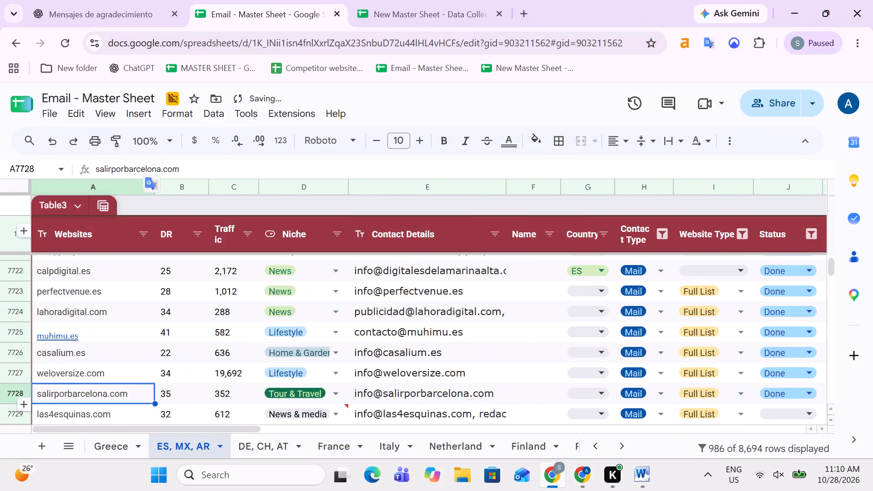
key("Down")
key("Right")
key("Right")
key("Right")
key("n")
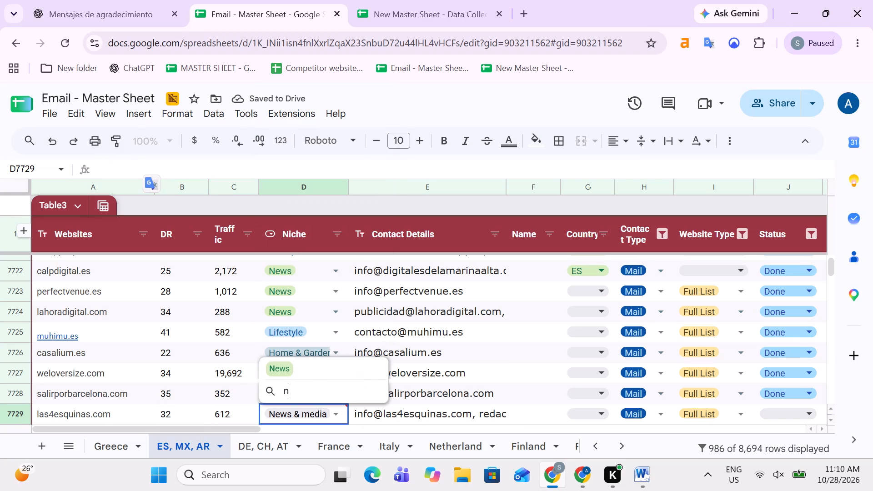
key("Down")
key("Return")
Open the Contact Details cell of las4esquinas.com in row 7729 for editing, within its first e-mail address.
key("Up")
key("Right")
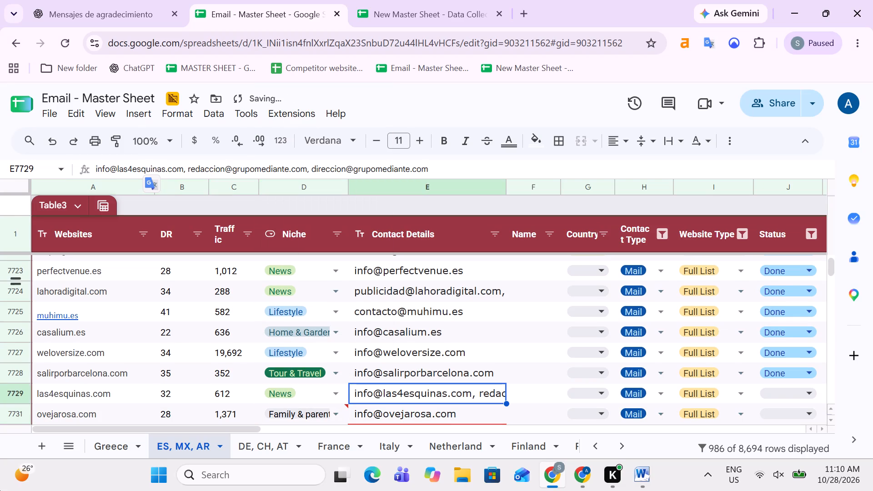
left_click(173, 165)
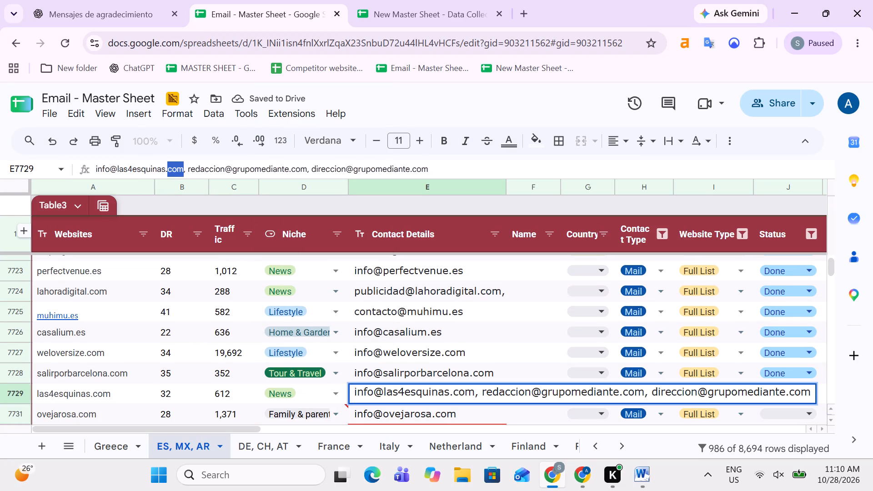
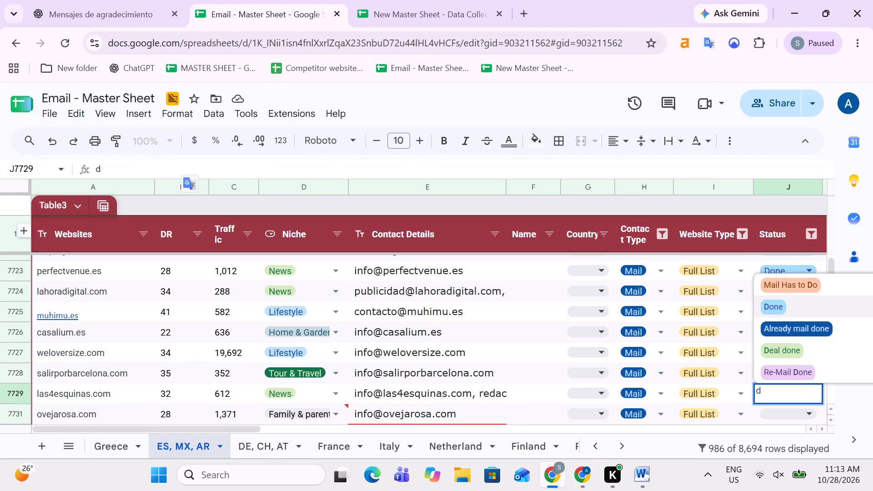
Set the Status of las4esquinas.com in row 7729 to Done.
key("Return")
key("Up")
key("Right")
key("Right")
key("Right")
Change the Niche of ovejarosa.com in row 7731 to the valid list option Family.
key("Down")
key("Left")
key("Left")
key("Left")
key("Left")
key("Left")
key("Left")
key("Left")
key("Left")
key("Left")
key("Left")
key("Left")
key("Left")
key("Left")
key("Left")
key("Left")
key("Left")
key("Left")
key("Left")
key("Left")
key("Left")
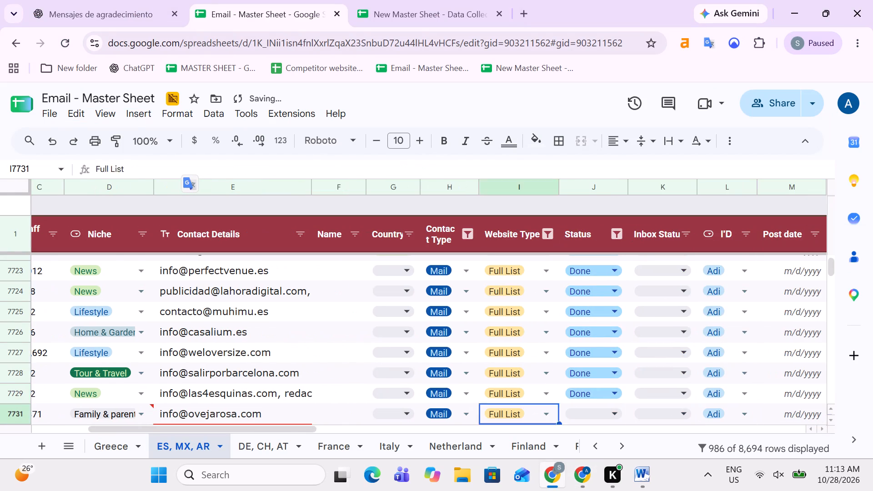
key("Right")
key("Right")
key("Right")
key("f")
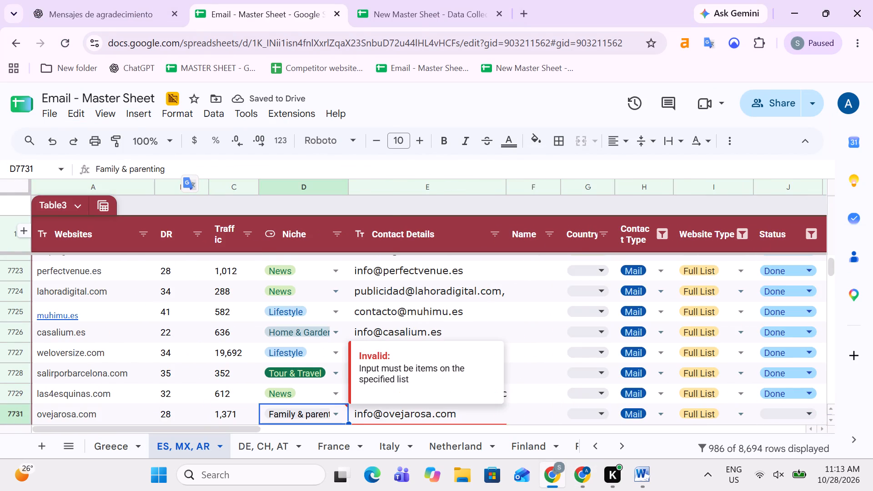
key("Down")
key("Up")
key("Down")
key("Up")
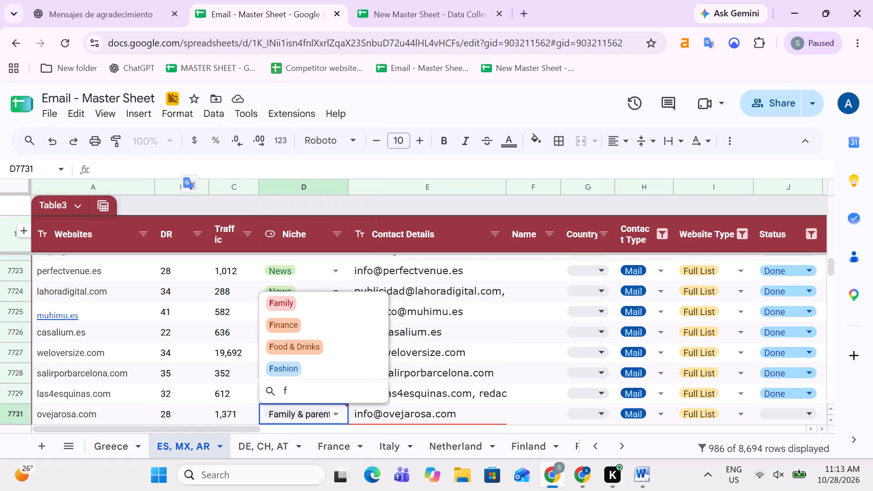
key("Up")
key("Return")
key("Up")
key("Right")
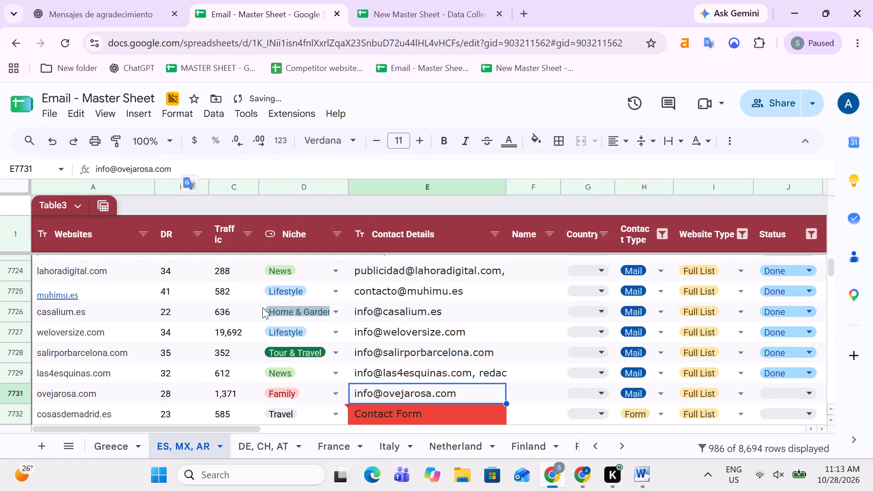
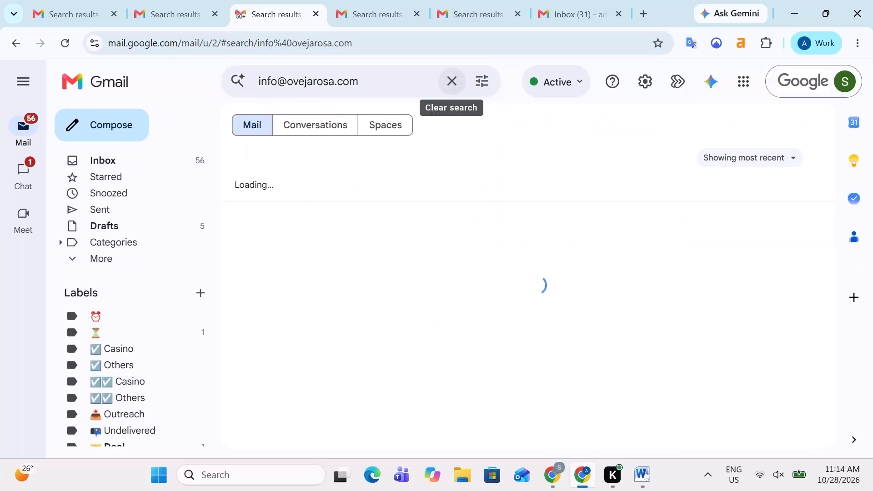
left_click(369, 0)
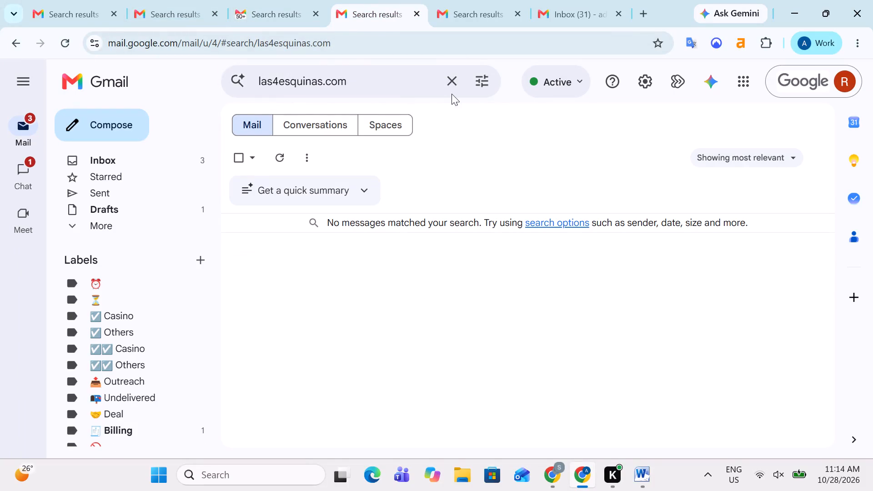
left_click(457, 81)
key("ctrl+v")
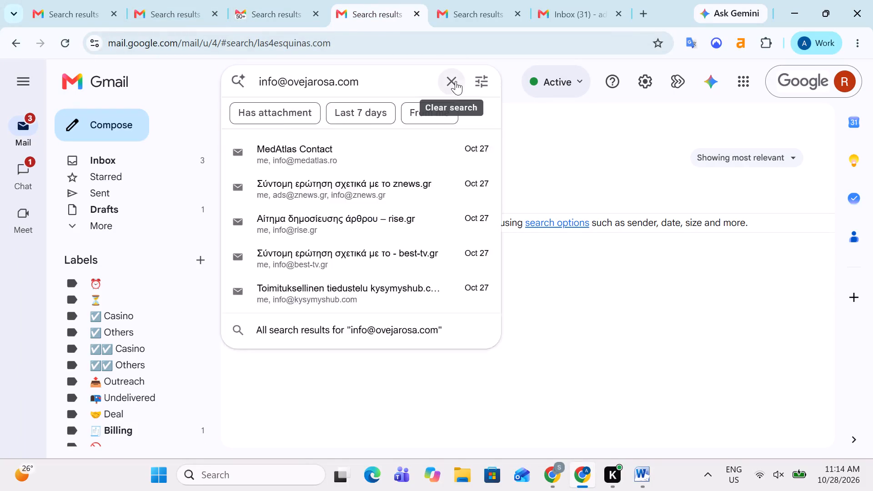
key("Return")
left_click(469, 0)
left_click(450, 66)
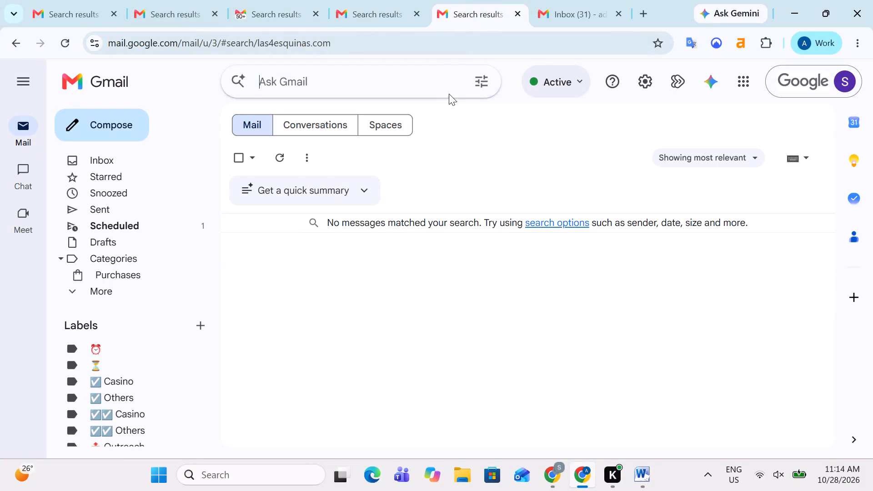
key("ctrl+v")
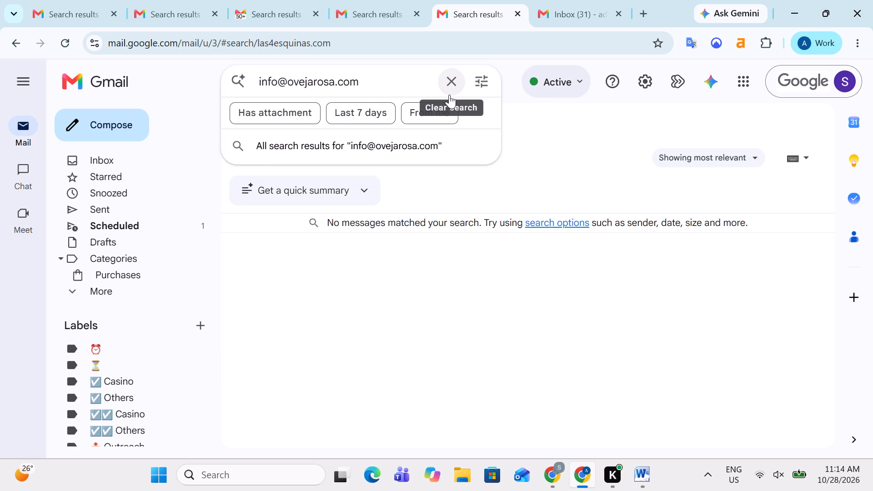
key("Return")
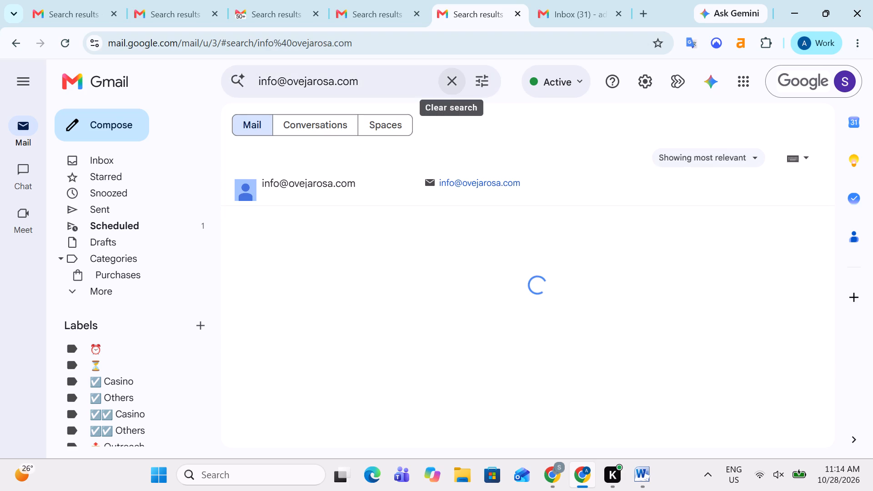
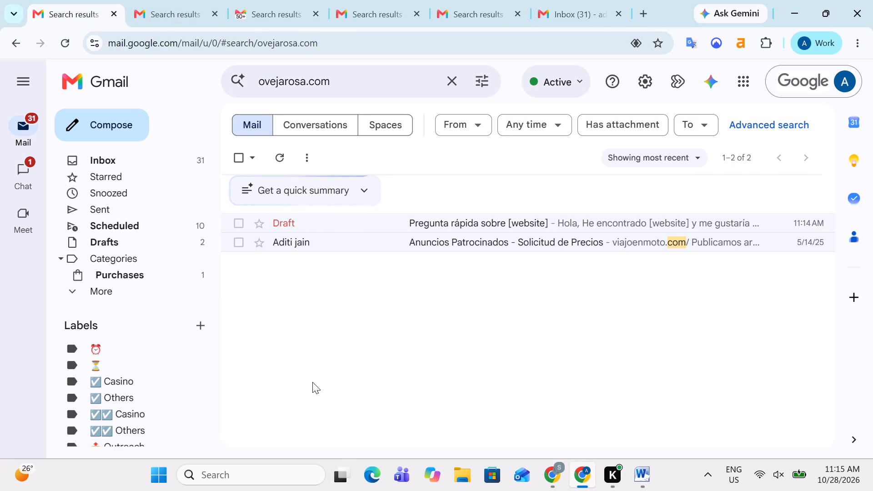
left_click(216, 0)
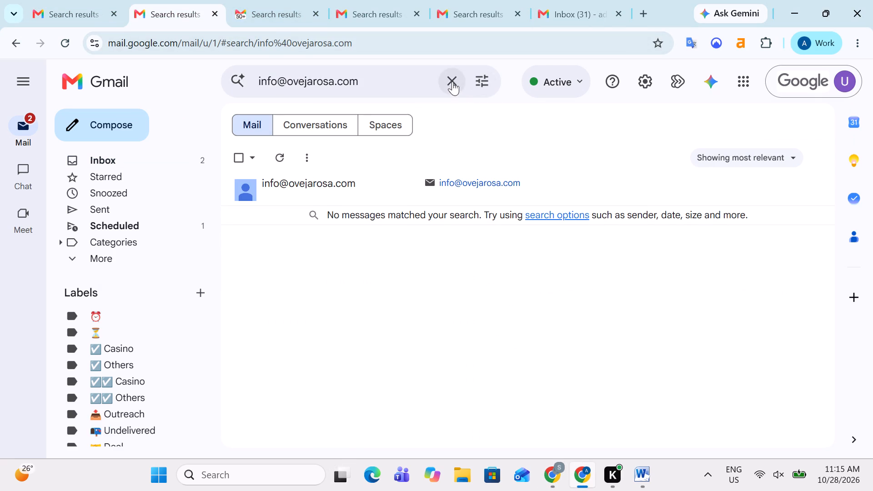
left_click(452, 81)
key("ctrl+v")
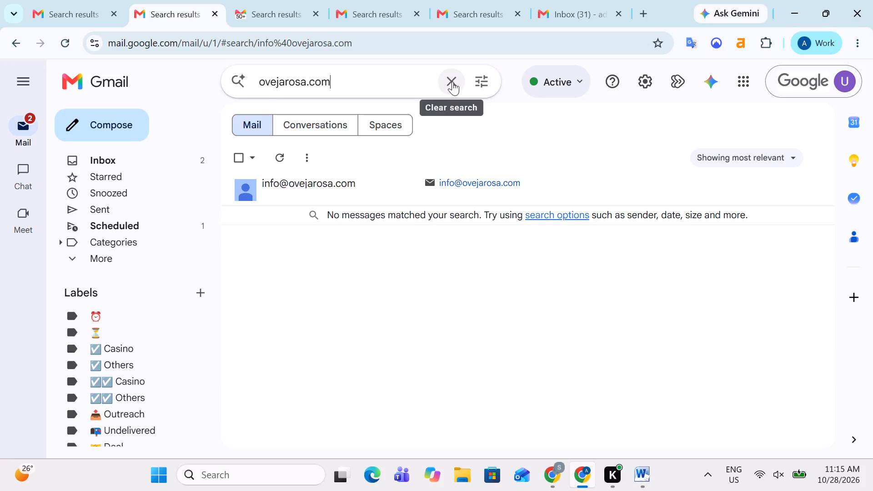
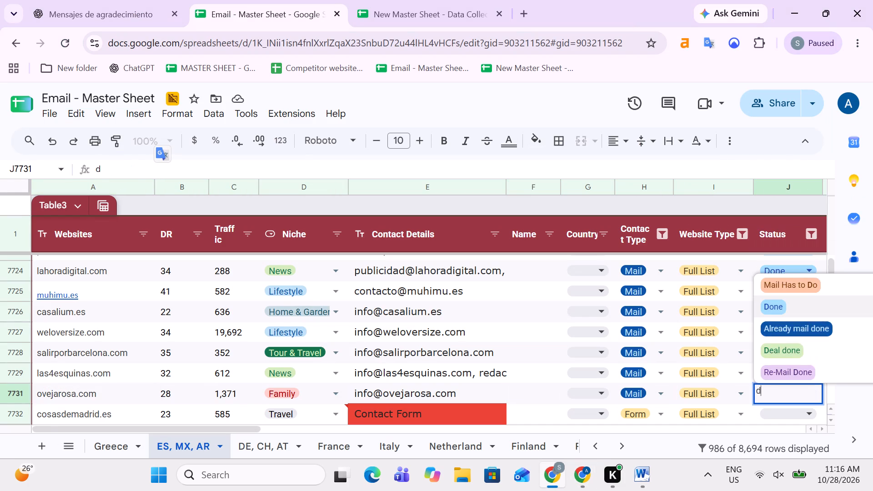
Set the Status of ovejarosa.com in row 7731 to Done.
key("Return")
Replace the Contact Details text for cosasdemadrid.es in row 7732 with "Form".
key("Right")
key("Left")
key("Left")
key("Left")
key("Left")
key("Left")
key("Left")
key("Left")
key("Left")
key("Left")
key("Left")
key("Left")
key("Left")
key("Left")
key("Left")
key("Left")
key("Left")
key("Left")
key("Left")
key("Right")
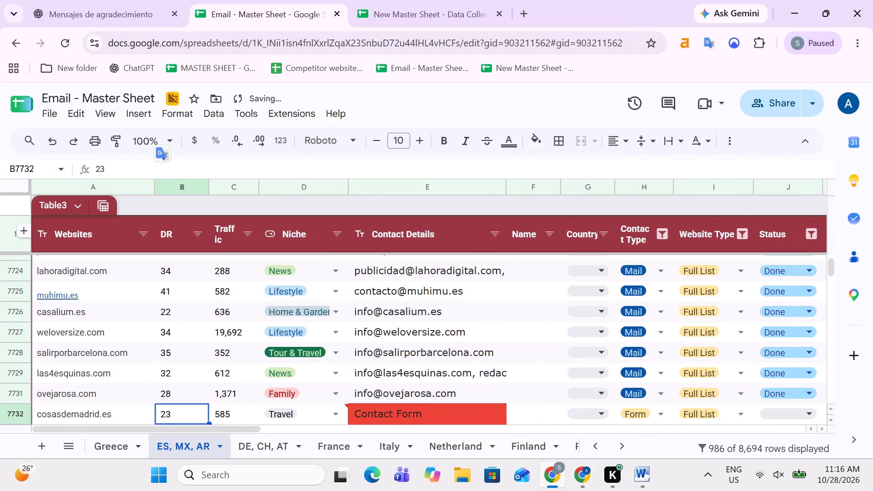
key("Right")
key("Right")
key("Right")
key("Return")
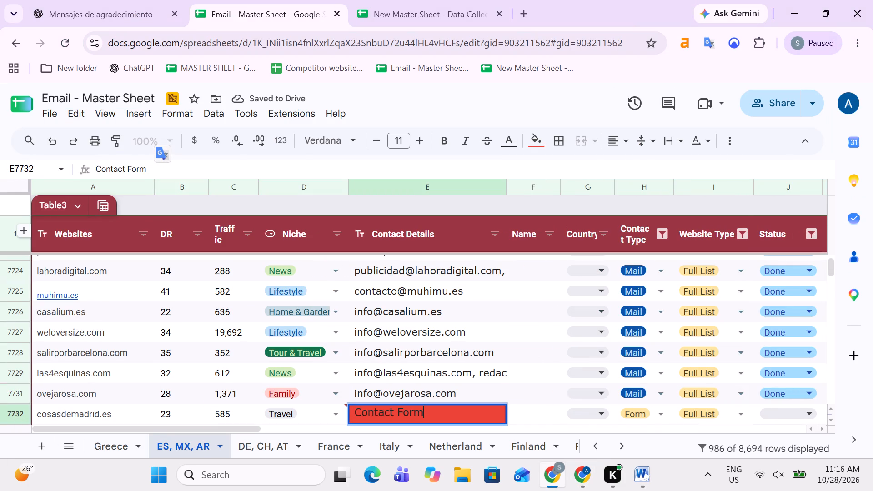
key("BackSpace")
key("BackSpace")
key("BackSpace")
key("BackSpace")
key("BackSpace")
key("BackSpace")
key("BackSpace")
key("BackSpace")
key("BackSpace")
key("BackSpace")
key("BackSpace")
key("BackSpace")
key("BackSpace")
key("BackSpace")
key("BackSpace")
key("BackSpace")
key("BackSpace")
key("BackSpace")
key("BackSpace")
key("BackSpace")
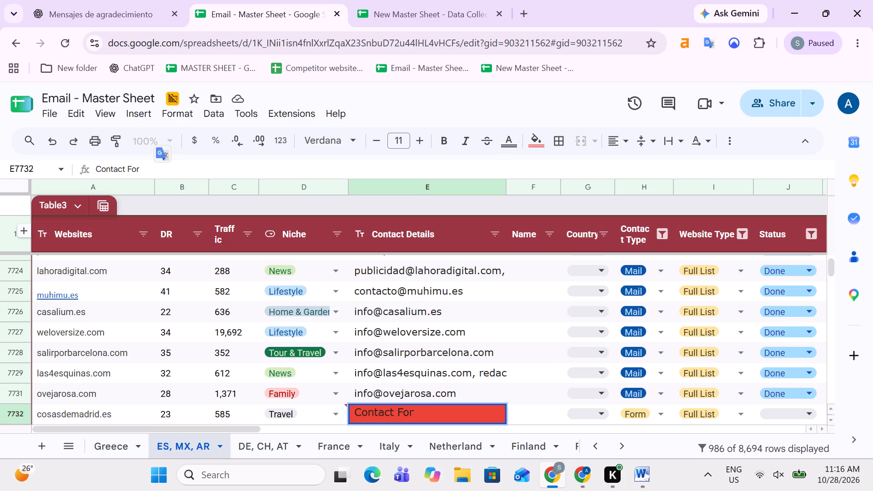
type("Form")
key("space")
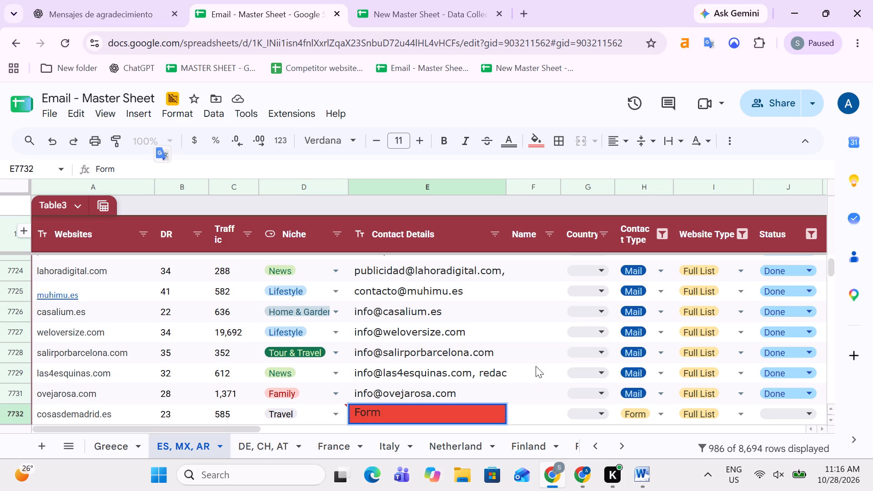
Complete the Contact Details entry for cosasdemadrid.es in row 7732 as Form 858.
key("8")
type("57")
key("Tab")
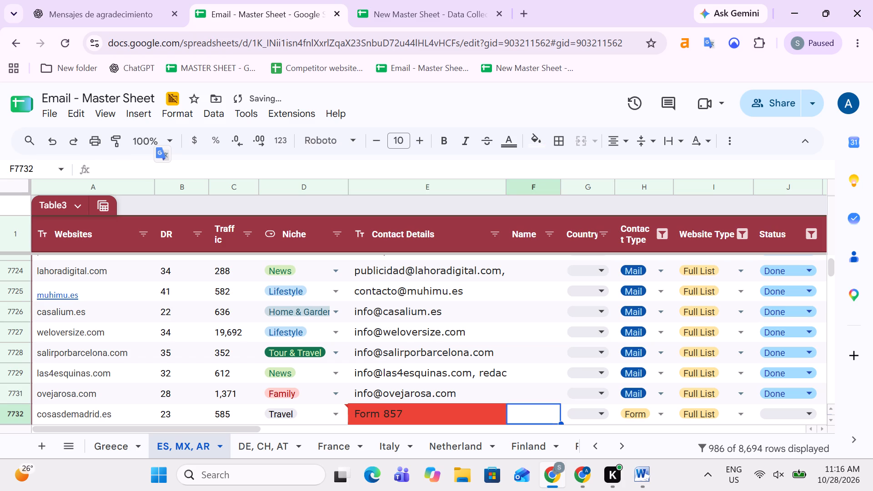
key("Left")
key("Left")
key("Right")
key("Left")
key("Right")
key("Right")
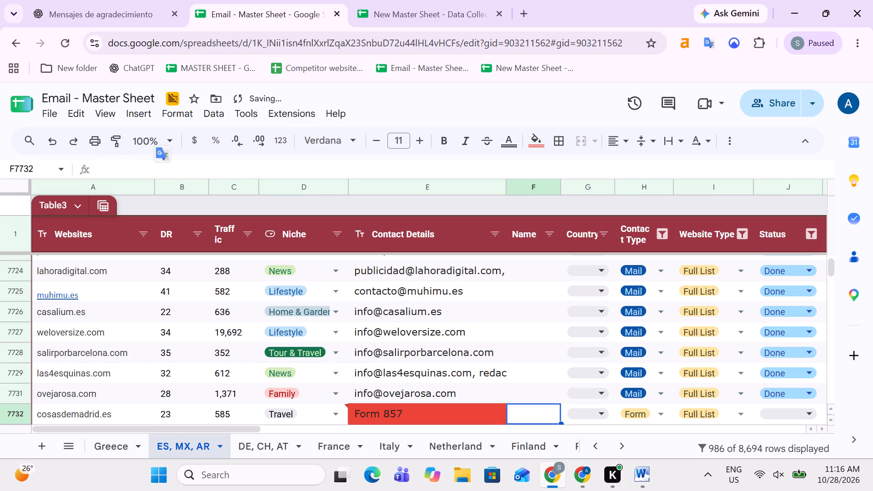
key("Left")
key("Return")
key("BackSpace")
key("8")
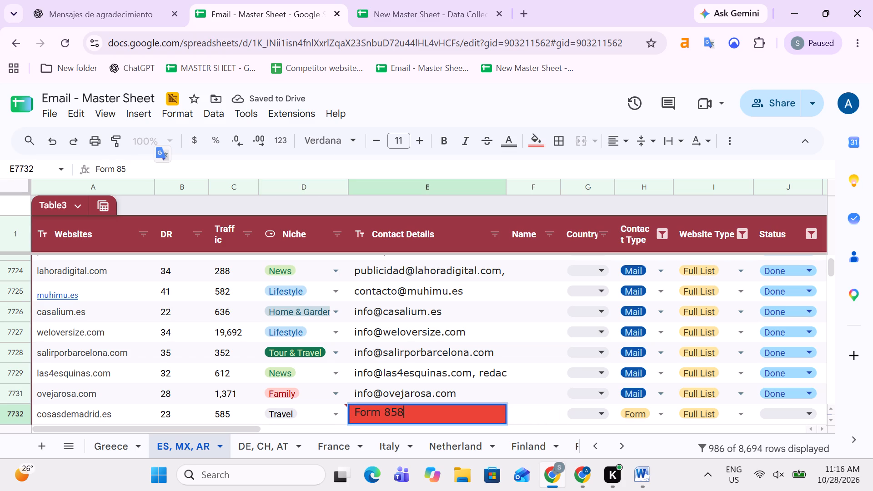
key("Tab")
Set the Niche of cosasdemadrid.es in row 7732 to Tour & Travel.
key("Left")
key("Right")
key("Left")
key("Left")
key("Left")
key("Left")
key("Left")
key("Left")
key("Left")
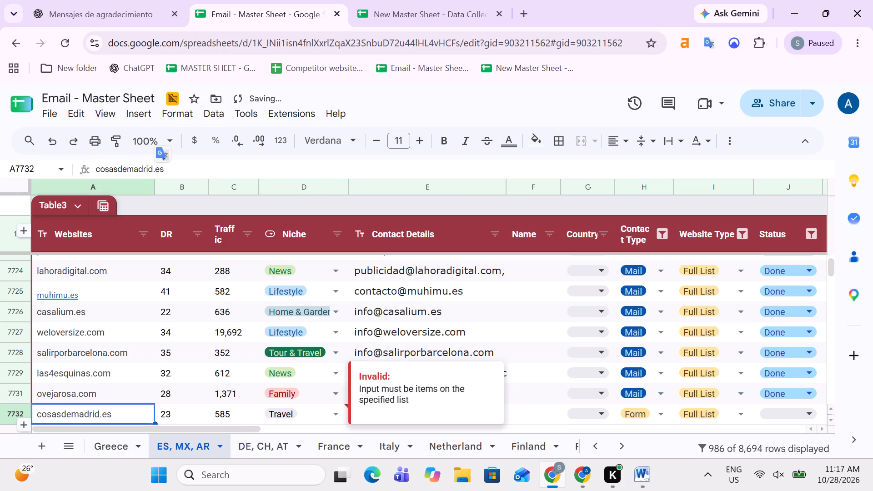
key("Right")
key("Right")
key("Right")
key("t")
key("Up")
key("Up")
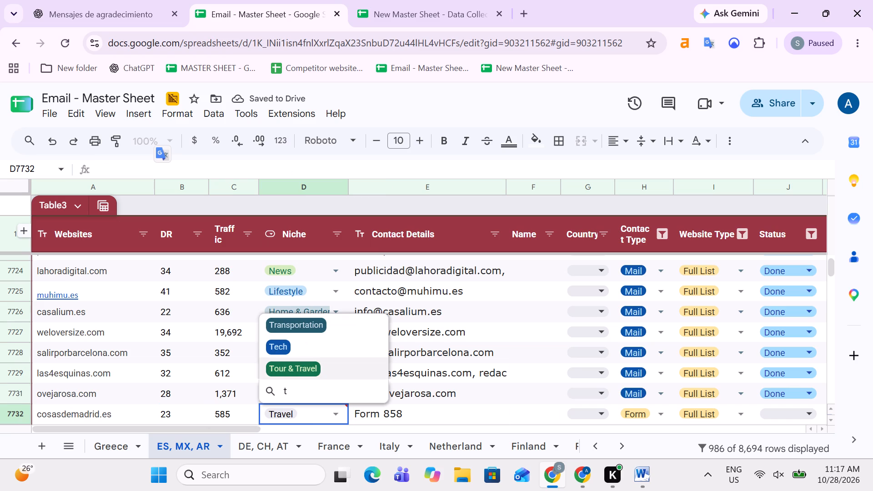
key("Return")
key("Up")
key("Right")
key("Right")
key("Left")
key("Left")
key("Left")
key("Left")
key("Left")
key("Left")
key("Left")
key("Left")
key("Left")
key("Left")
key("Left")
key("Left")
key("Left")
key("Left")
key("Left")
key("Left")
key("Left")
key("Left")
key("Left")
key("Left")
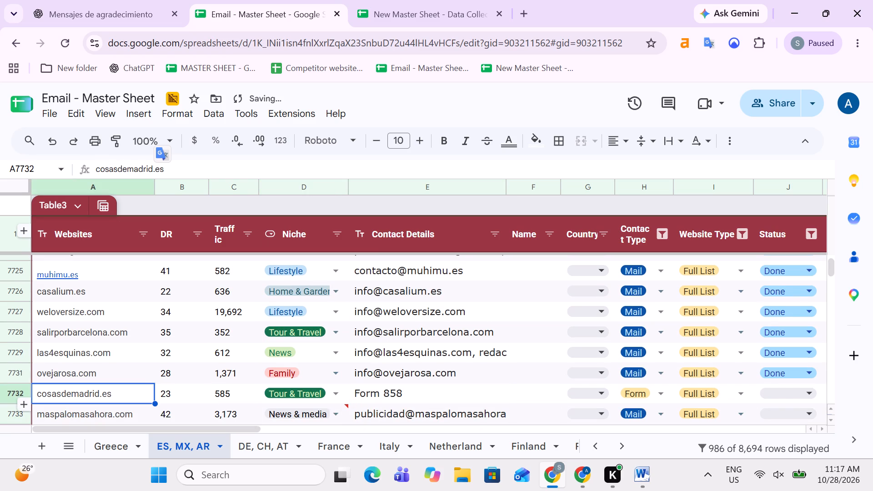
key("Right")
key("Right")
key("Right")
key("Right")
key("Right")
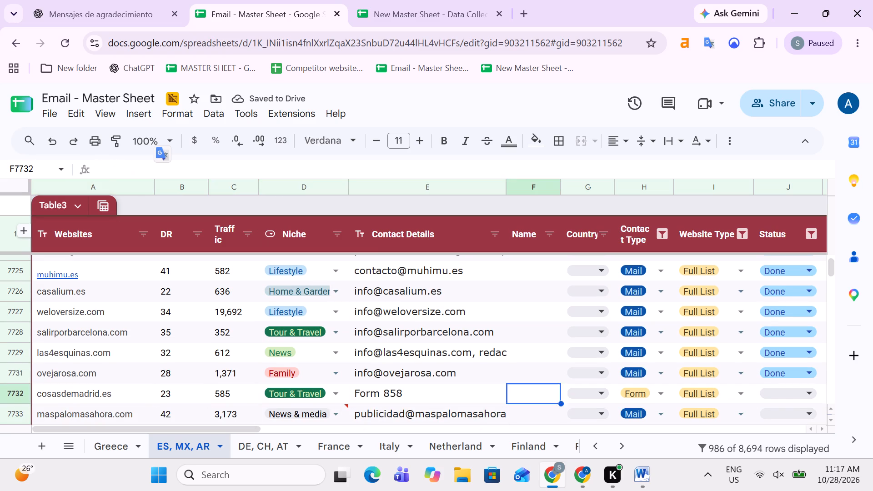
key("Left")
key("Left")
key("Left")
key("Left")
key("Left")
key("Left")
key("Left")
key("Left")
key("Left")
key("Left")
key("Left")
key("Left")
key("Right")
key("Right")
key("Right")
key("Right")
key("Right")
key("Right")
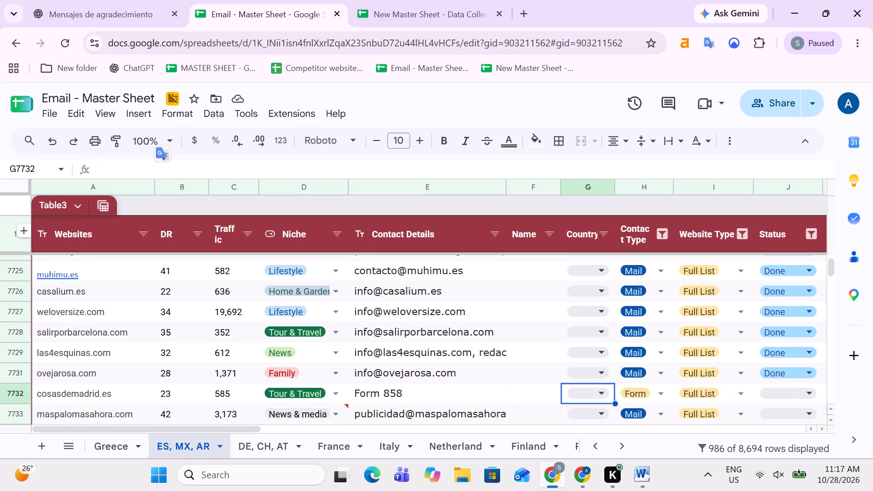
Open the website name cosasdemadrid.es in the Websites column of row 7732 with its text ready for selection.
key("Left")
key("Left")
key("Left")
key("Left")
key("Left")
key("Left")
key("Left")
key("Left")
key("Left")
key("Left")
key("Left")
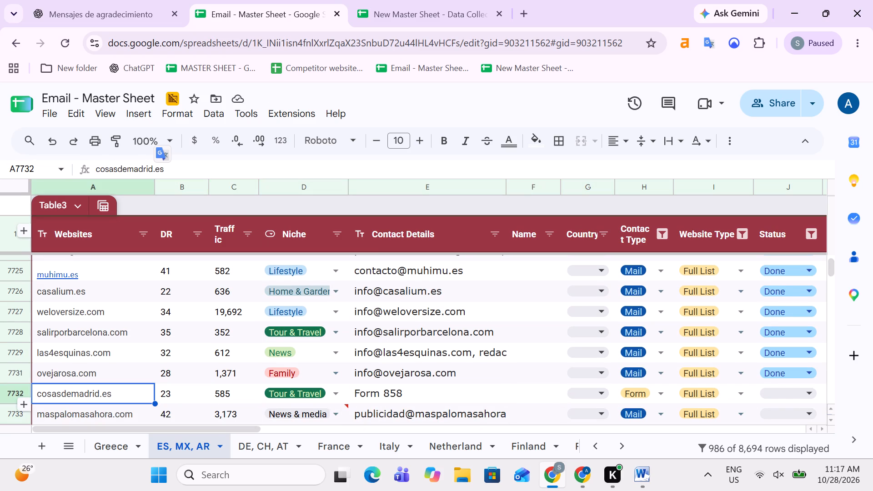
triple_click(192, 163)
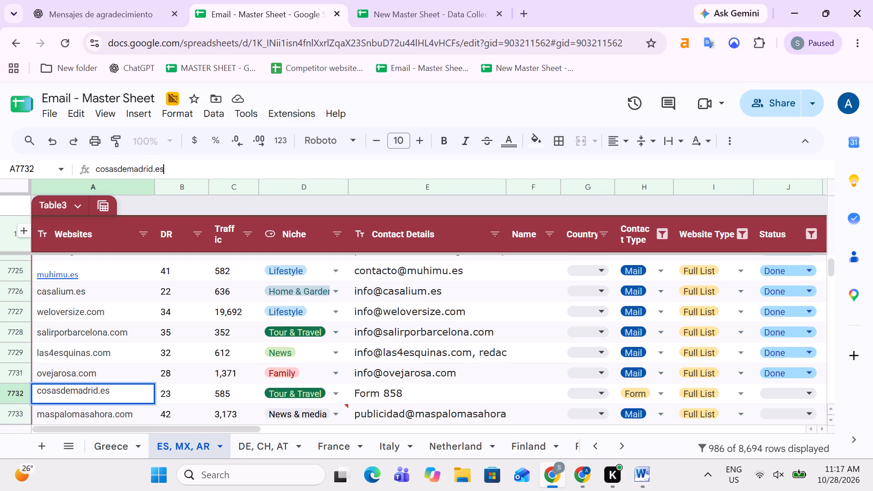
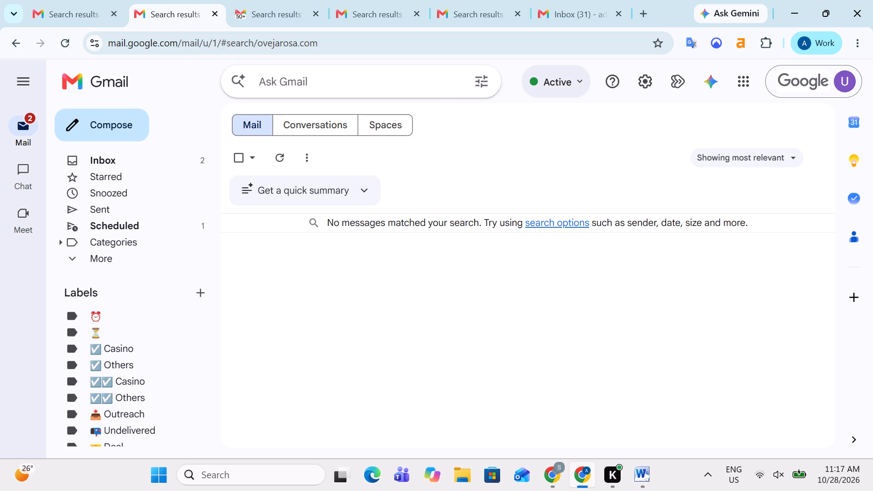
key("ctrl+v")
key("Return")
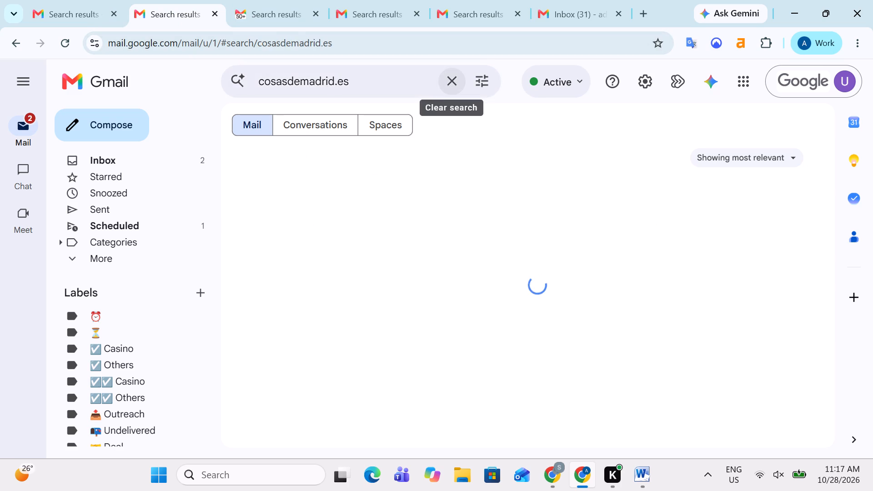
left_click(255, 0)
left_click(437, 88)
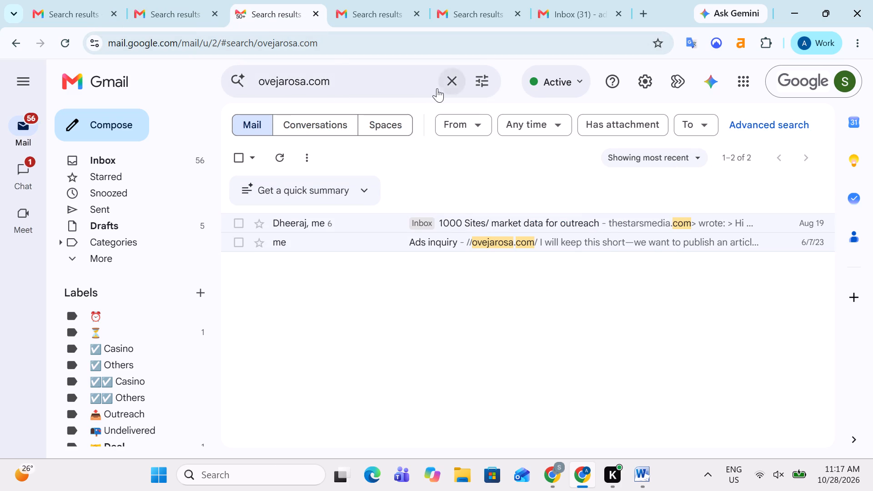
key("ctrl+v")
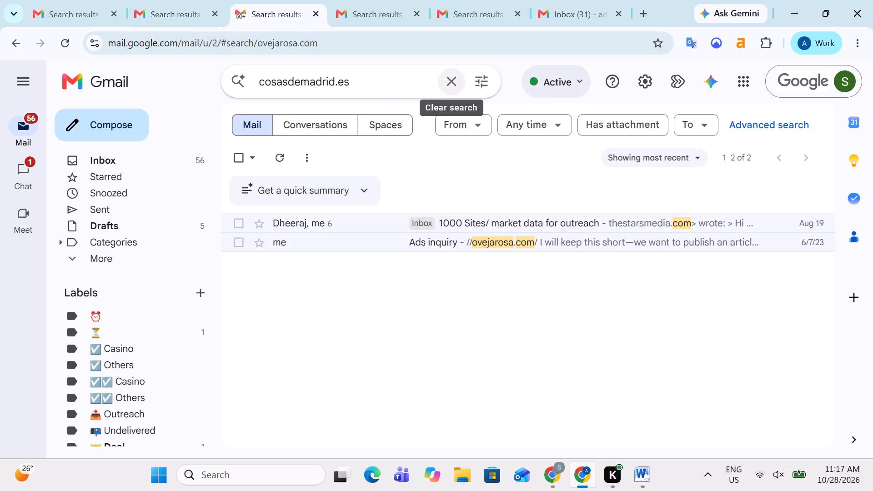
key("Return")
left_click(380, 0)
left_click(462, 90)
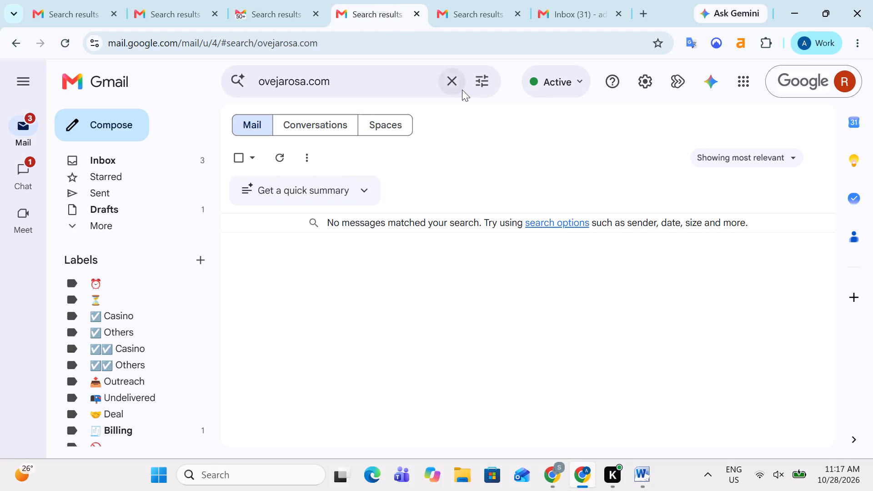
key("ctrl+v")
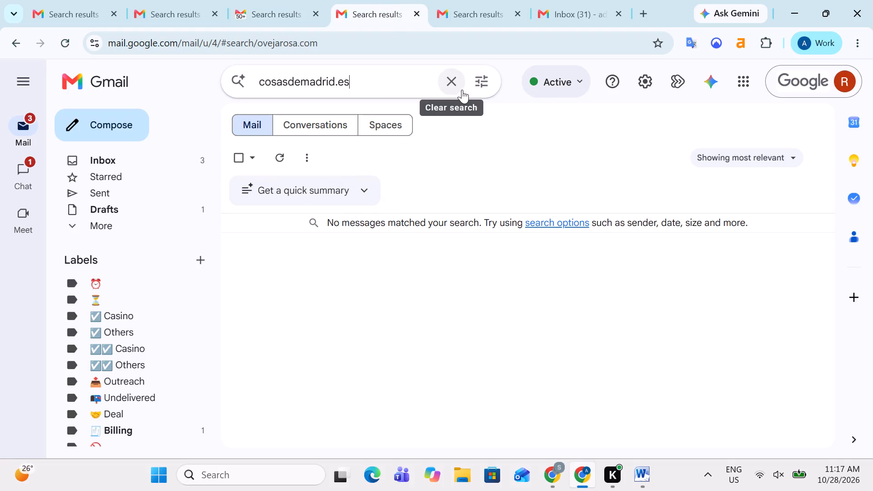
key("Return")
left_click(487, 0)
left_click(463, 80)
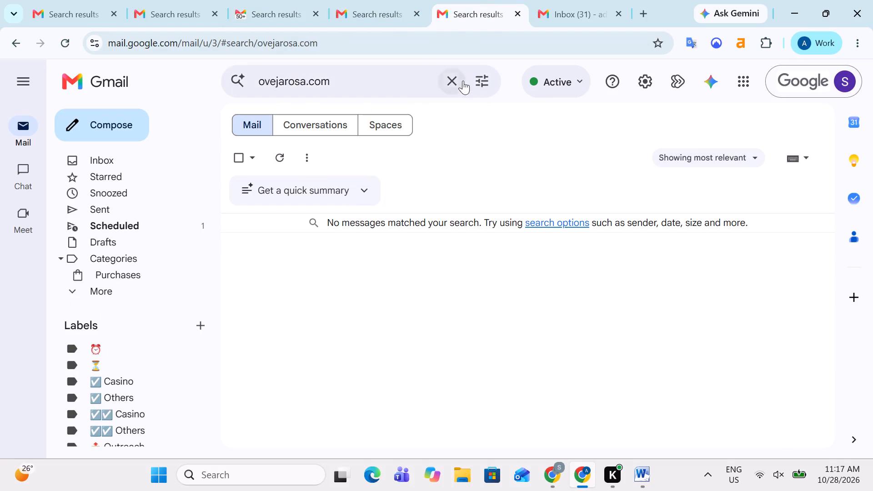
key("ctrl+v")
key("Return")
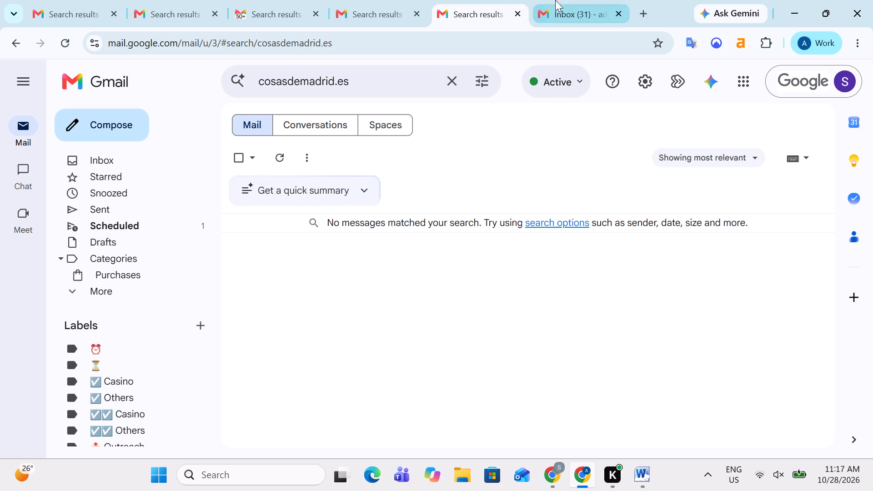
Open the cosasdemadrid.es website, accept all its cookies and look through the homepage for a contact option.
key("alt+Tab")
left_click(531, 21)
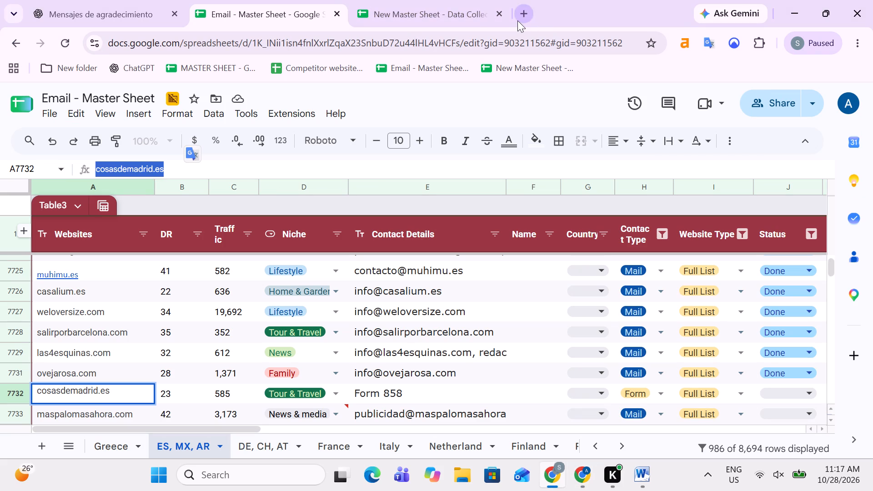
left_click(517, 20)
left_click(519, 21)
key("ctrl+v")
key("Return")
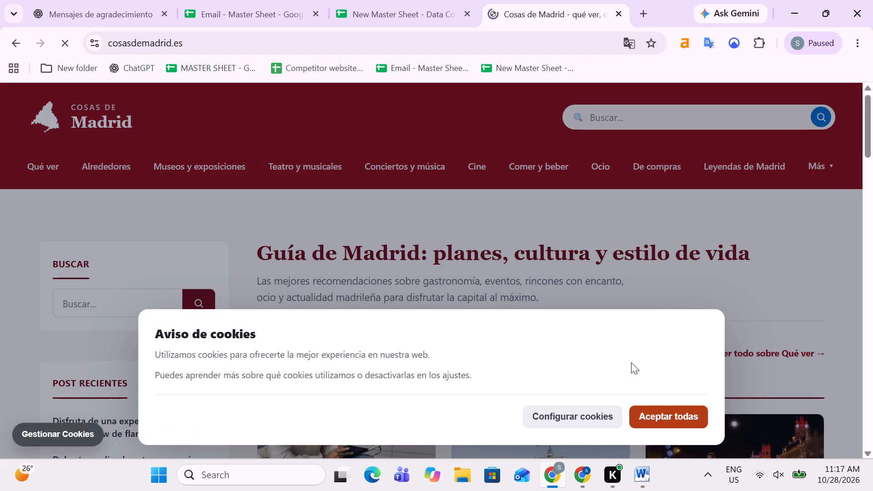
left_click(675, 417)
scroll(534, 351, "down", 14)
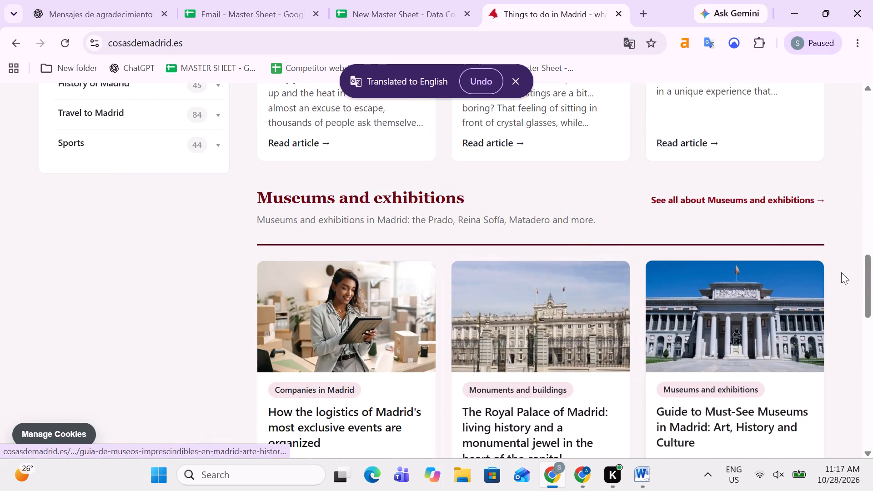
Open the Contact page of cosasdemadrid.es from the site's footer links.
left_click_drag(872, 279, 867, 392)
scroll(417, 393, "down", 6)
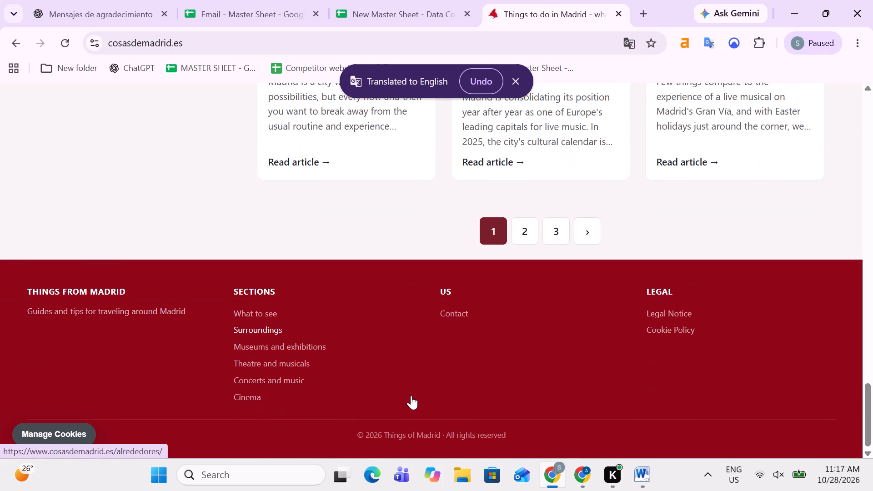
left_click(451, 313)
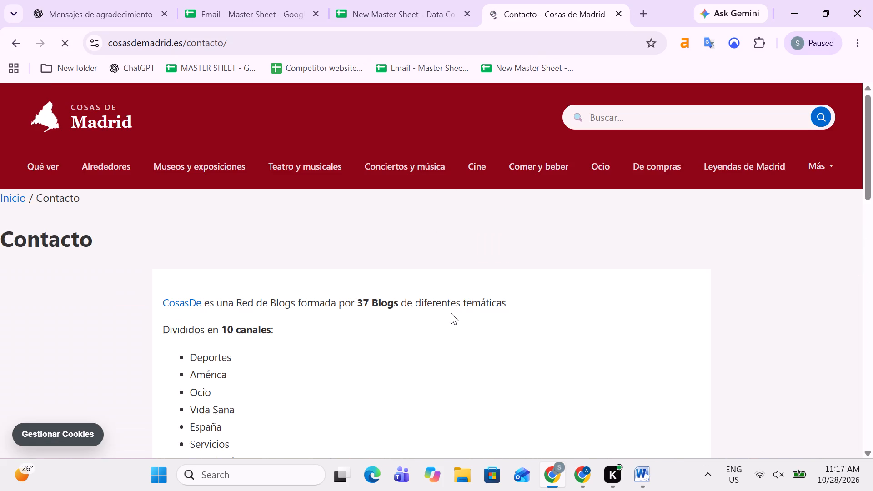
Fill in the contact form's Name, Last name and E-mail fields with the saved sender details.
scroll(307, 92, "down", 4)
scroll(331, 153, "down", 2)
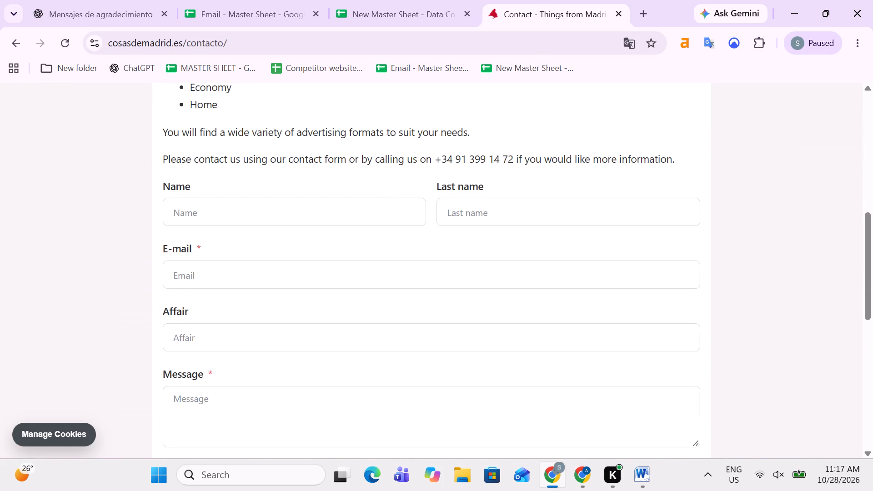
left_click(306, 215)
left_click(271, 246)
left_click(462, 208)
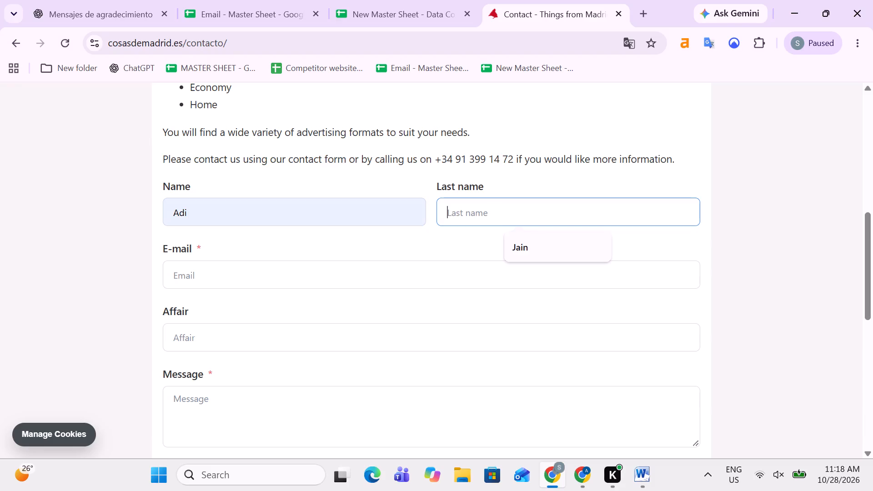
left_click(520, 245)
left_click(309, 273)
left_click(289, 312)
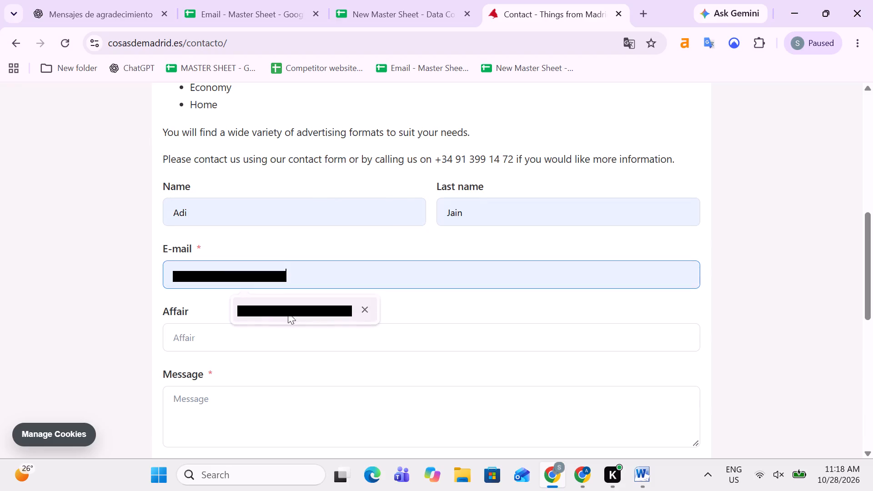
Fill the Affair field with the saved subject "Consulta sobre contenido – certifacil.es".
left_click(255, 327)
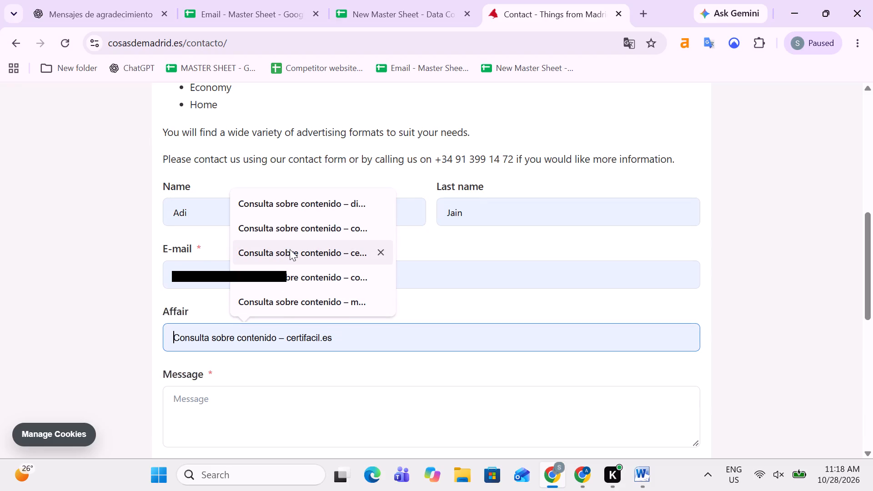
left_click(293, 251)
Copy Template 15 (Spanish) from "Buenas tardes" through "Muchas gracias," in the Word document and paste it into the form's Message field.
scroll(260, 340, "down", 4)
scroll(286, 240, "up", 1)
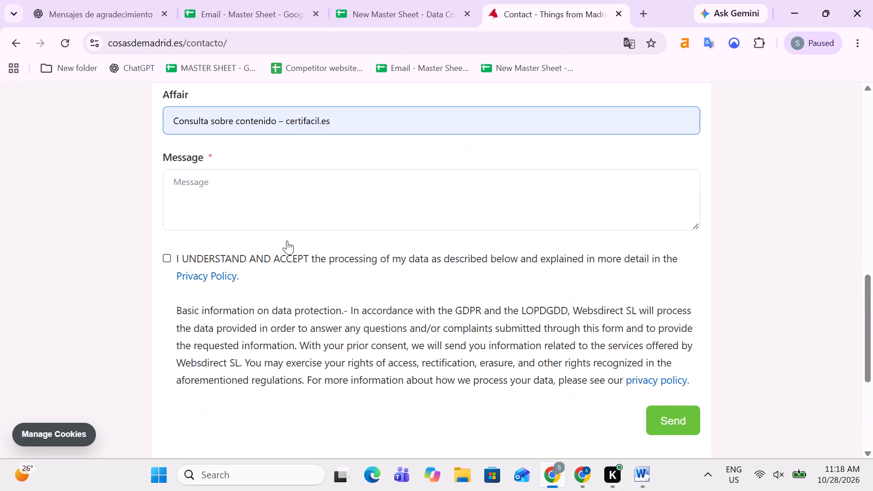
left_click(249, 207)
key("alt+Tab")
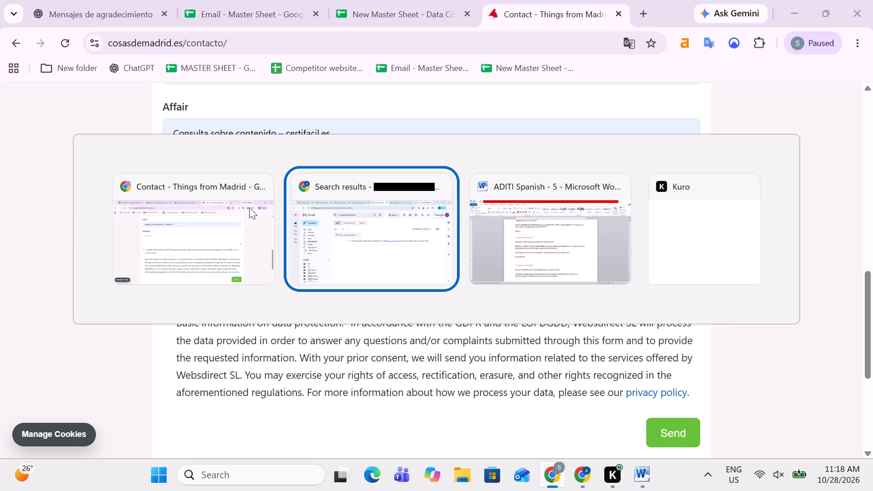
key("alt+Tab")
scroll(411, 306, "down", 5)
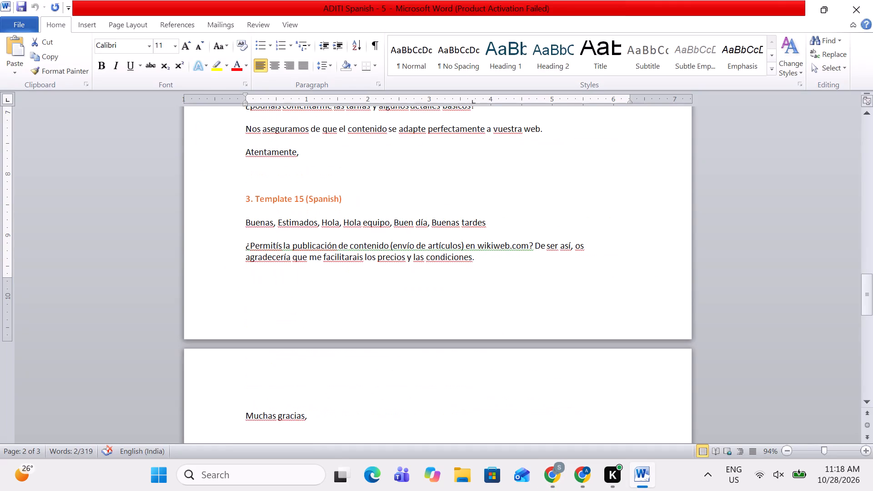
left_click(447, 224)
left_click_drag(447, 224, 321, 376)
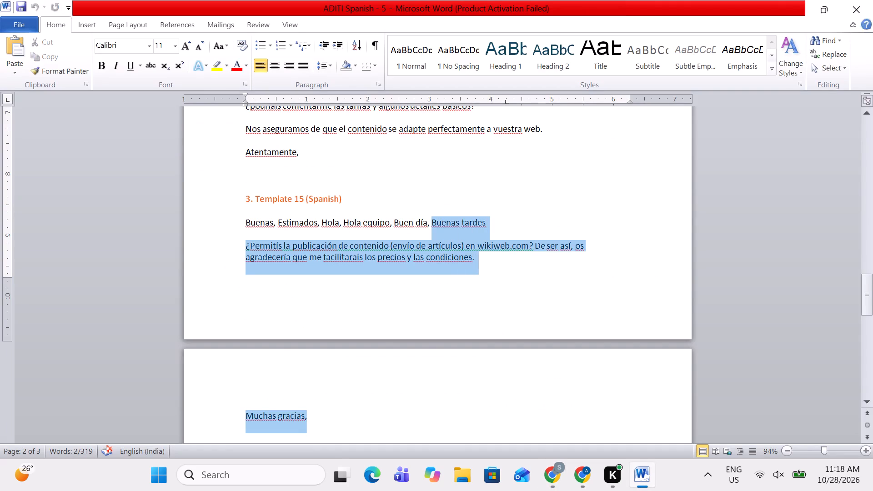
left_click_drag(321, 376, 317, 381)
scroll(332, 307, "down", 2)
key("shift+Left")
key("shift+Right")
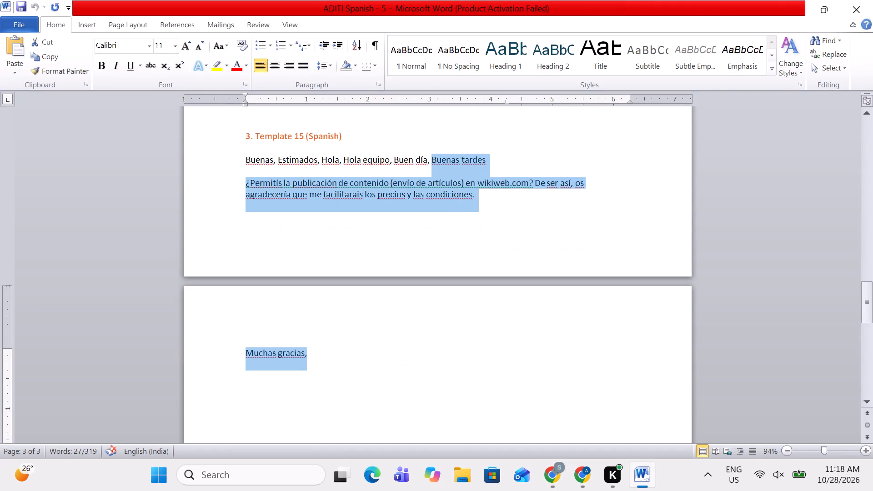
key("ctrl+c")
key("ctrl+c")
key("ctrl+c")
key("alt+Tab")
key("ctrl+v")
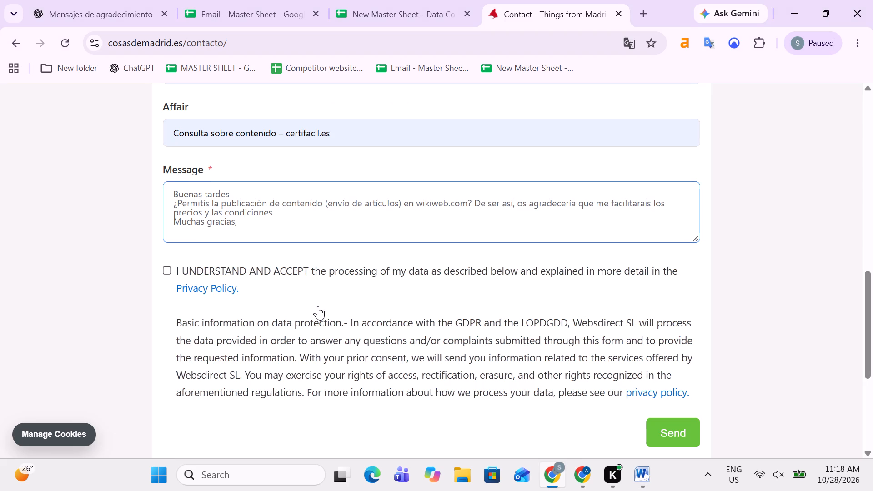
Tidy the message by joining "Buenas tardes, " to the question's line and adding a blank line before "Muchas gracias,".
key("BackSpace")
key("Up")
key("Up")
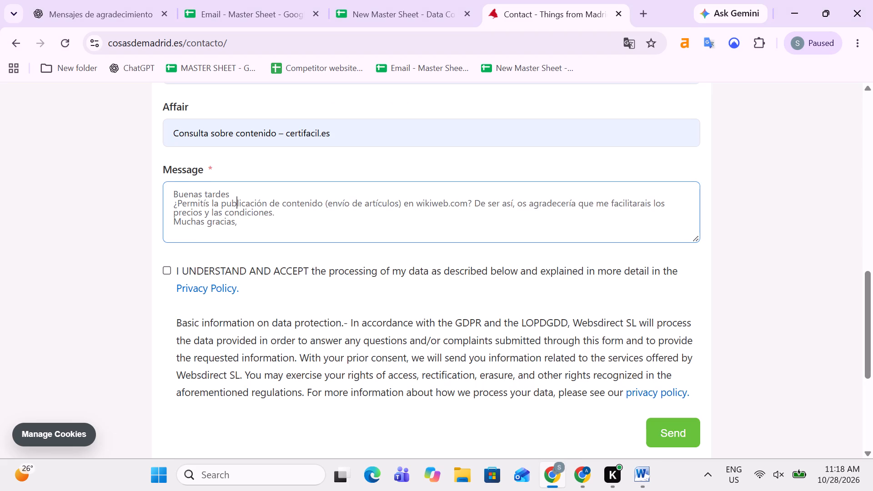
key("Right")
key("Up")
key("Right")
key("BackSpace")
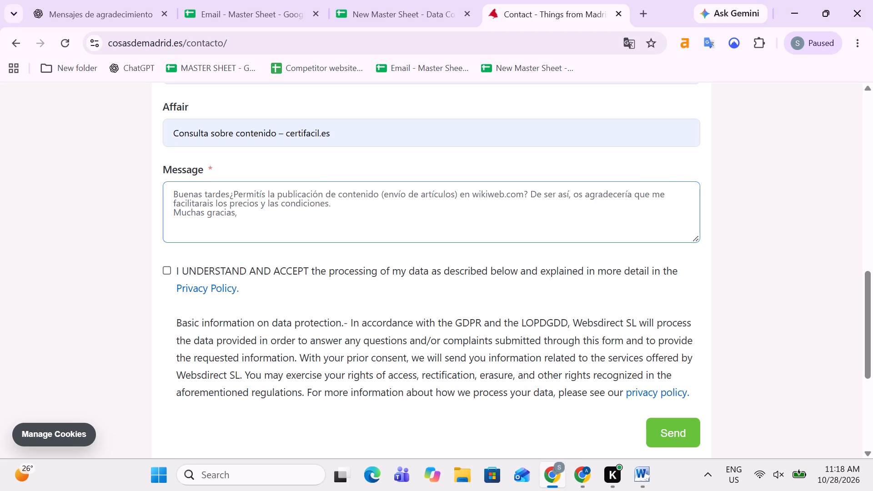
type(",")
key("space")
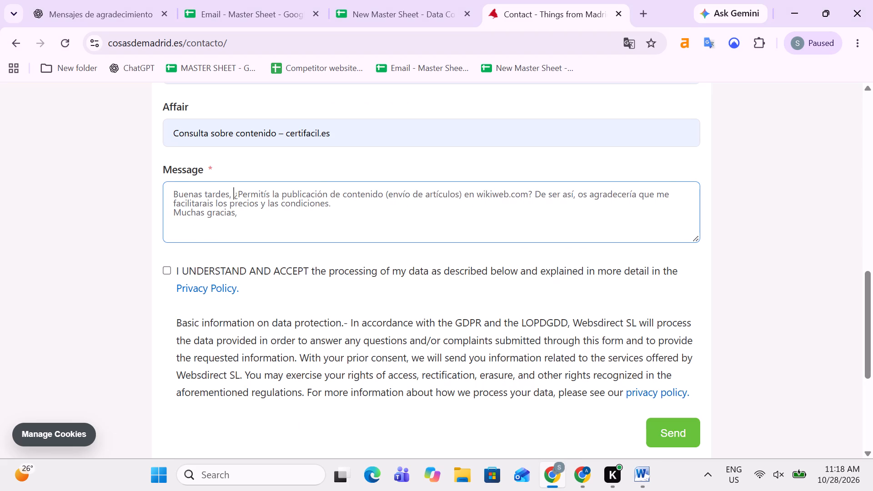
left_click(177, 214)
key("ctrl+Return")
key("Return")
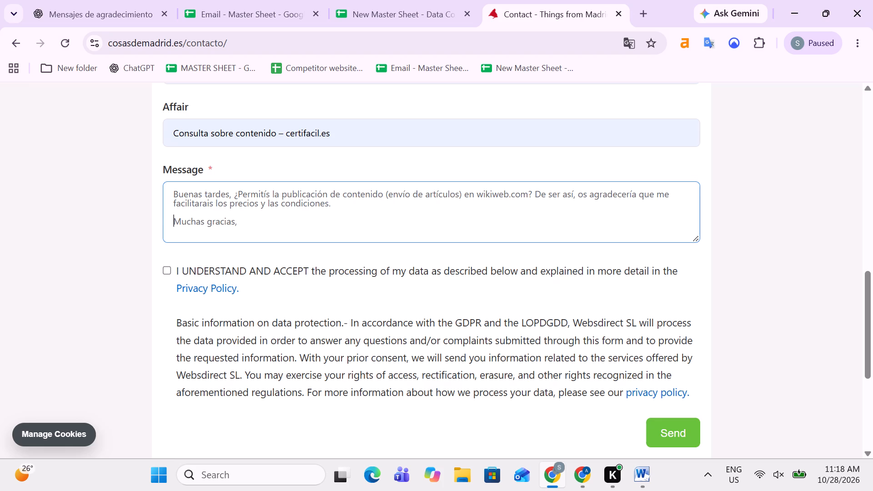
Copy the domain cosasdemadrid.es from the page address and replace wikiweb.com with it in the message.
left_click(182, 43)
left_click_drag(182, 43, 189, 50)
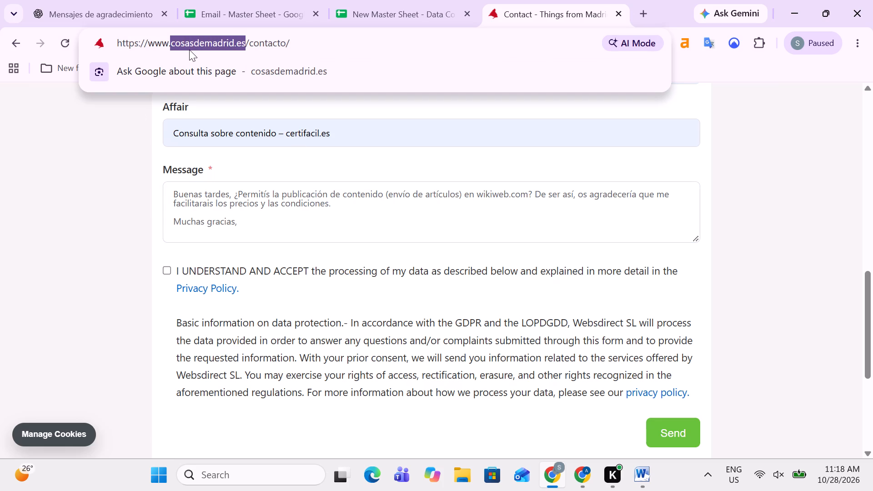
key("ctrl+c")
key("ctrl+c")
key("ctrl+c")
key("ctrl+c")
key("ctrl+c")
key("ctrl+c")
key("ctrl+c")
key("ctrl+c")
left_click(481, 196)
left_click_drag(481, 196, 515, 195)
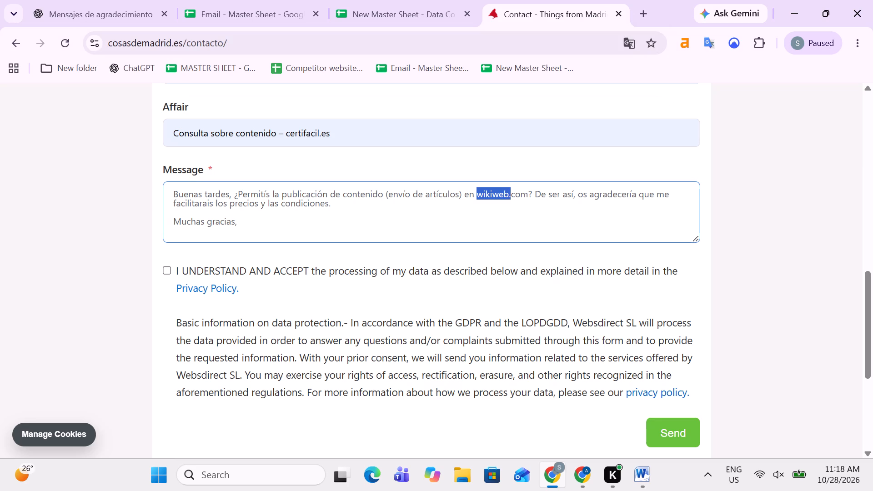
left_click_drag(515, 195, 517, 195)
key("ctrl+v")
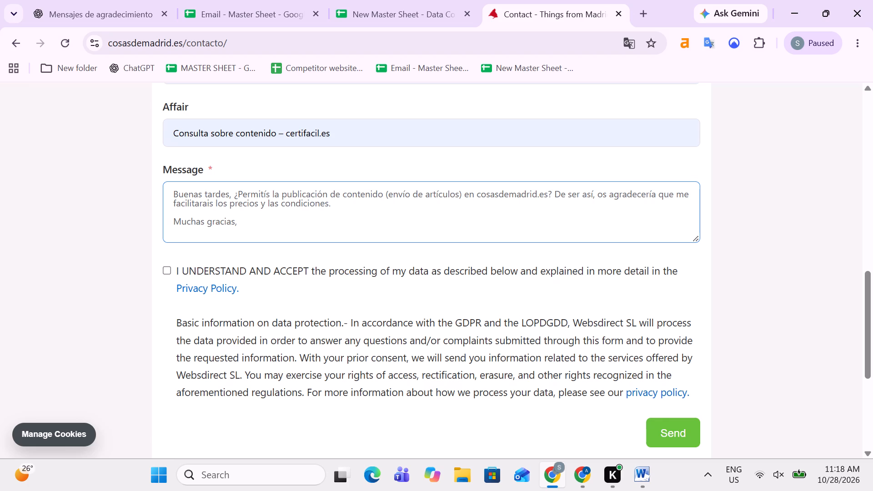
Replace the domain certifacil.es in the Affair subject with cosasdemadrid.es.
left_click(293, 133)
left_click_drag(293, 133, 342, 133)
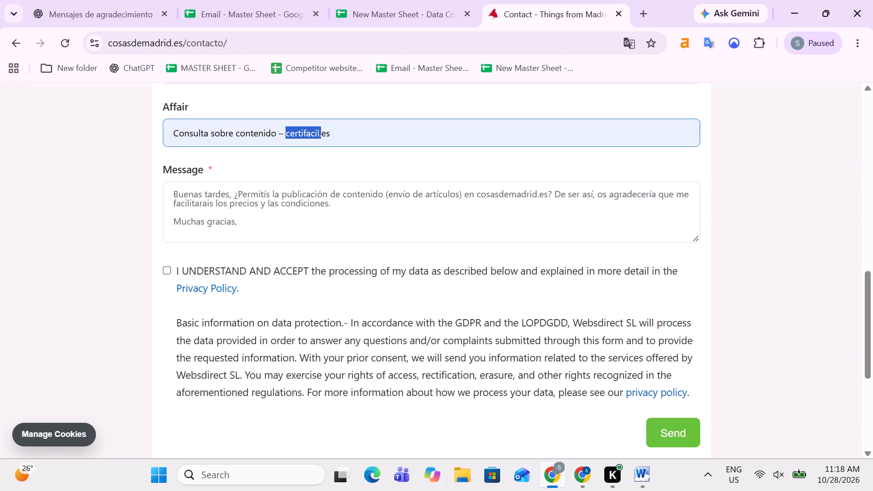
key("ctrl+v")
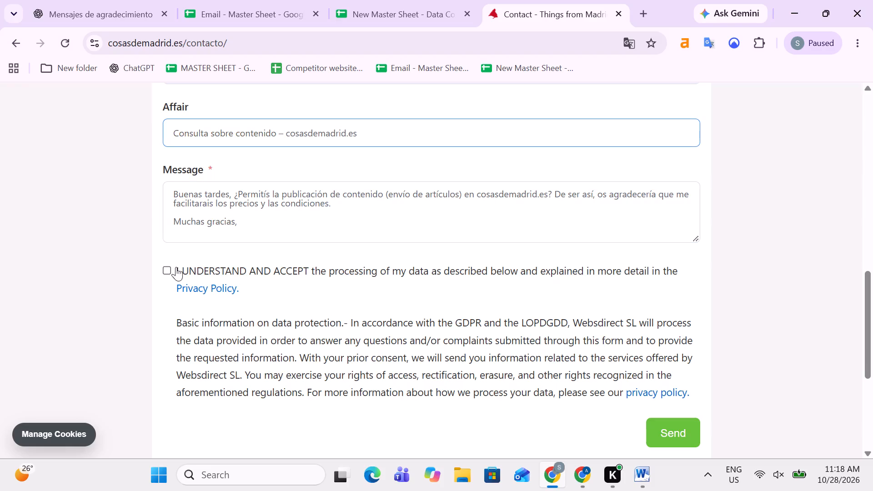
Accept the data processing terms and send the contact form.
left_click(163, 272)
scroll(359, 275, "up", 2)
scroll(494, 232, "down", 4)
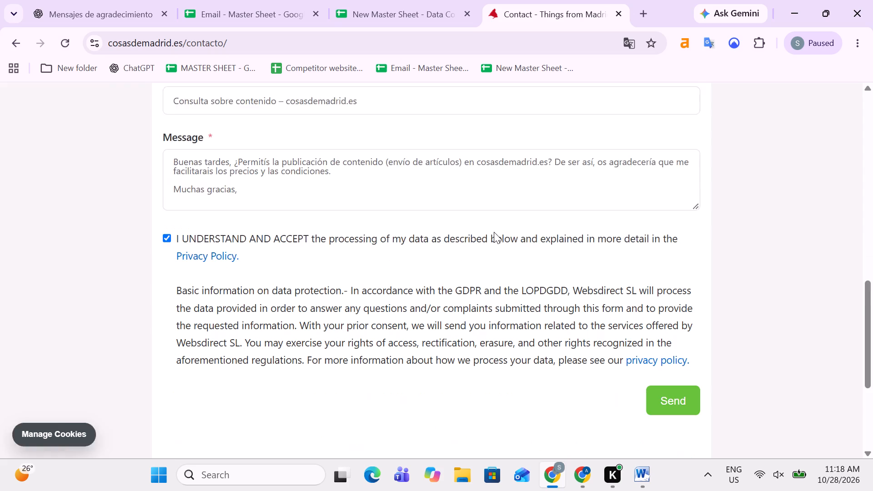
scroll(494, 232, "down", 2)
left_click(662, 201)
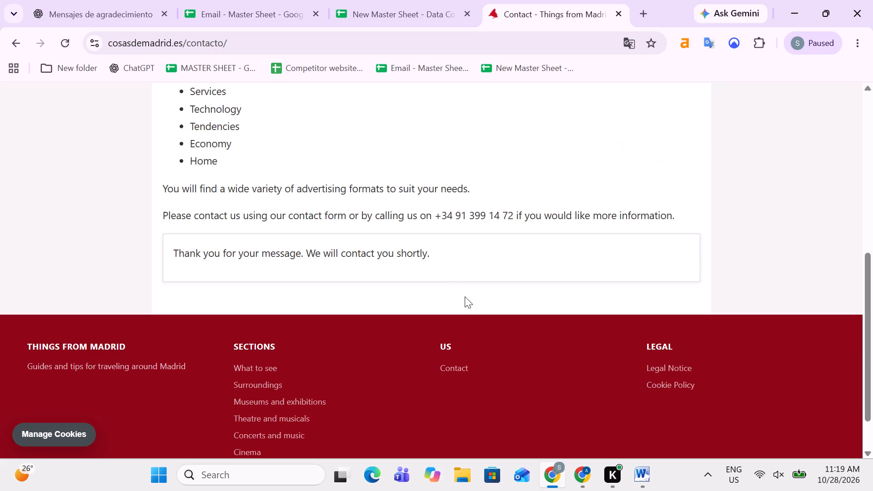
Close the cosasdemadrid.es contact page and set that website's status to Done in the Email - Master Sheet.
scroll(587, 202, "up", 4)
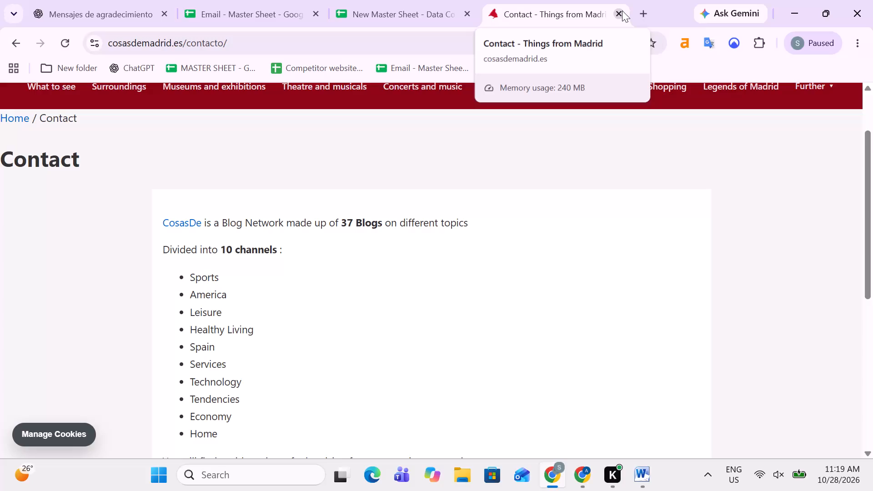
left_click(622, 10)
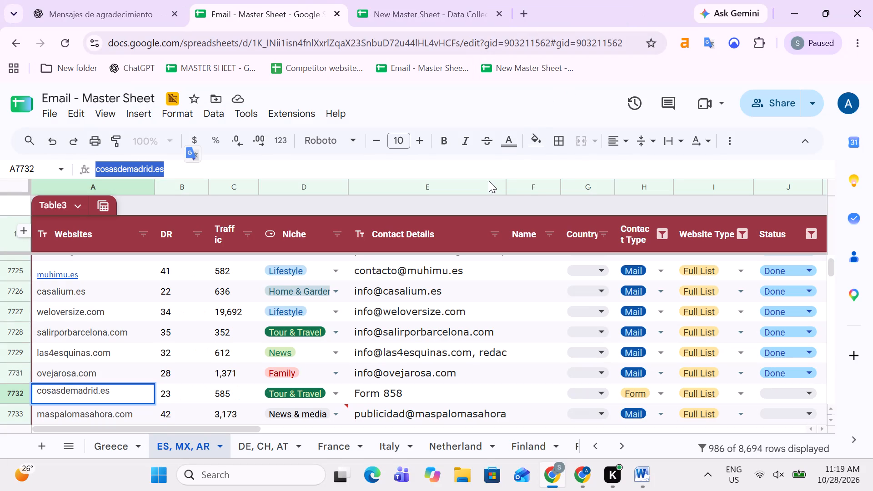
key("Tab")
key("Right")
key("Right")
key("Right")
key("Right")
key("Right")
key("Right")
key("Right")
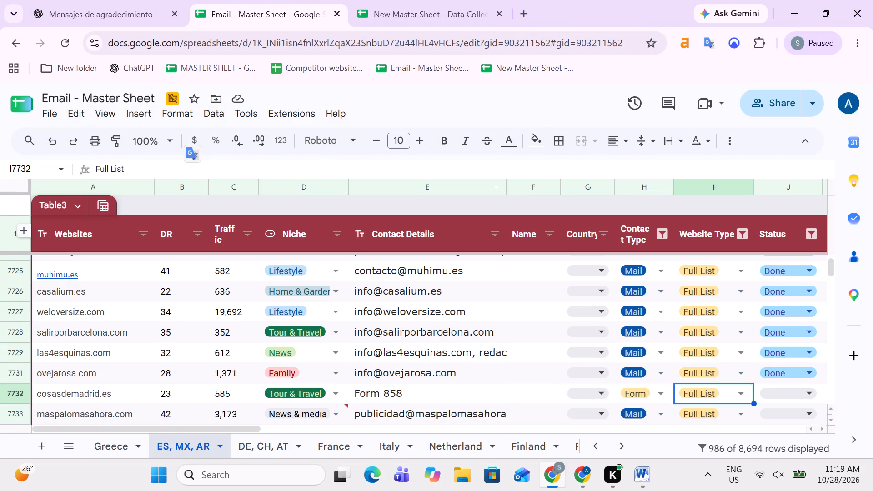
key("Right")
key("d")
key("Down")
key("Return")
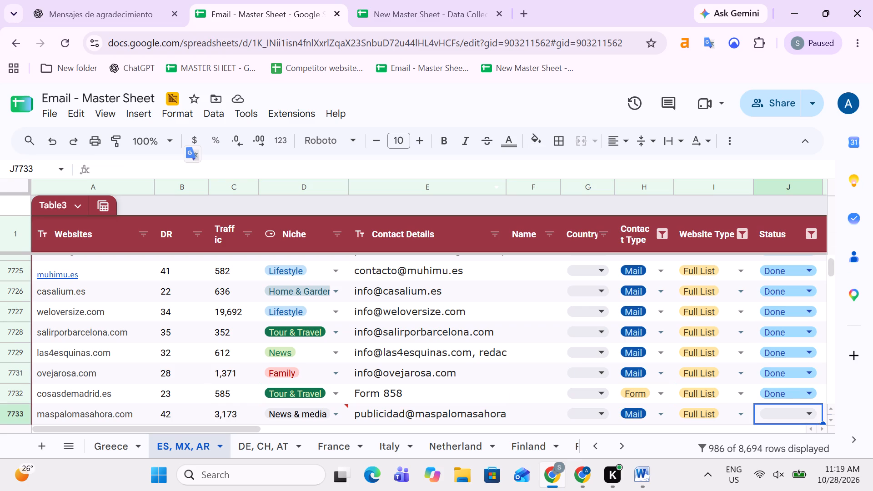
Change the niche of maspalomasahora.com to News.
key("Right")
key("Left")
key("Left")
key("Left")
key("Left")
key("Left")
key("Left")
key("Left")
key("Left")
key("Left")
key("Left")
key("Left")
key("Left")
key("Left")
key("Left")
key("Left")
key("Left")
key("Left")
key("Left")
key("Left")
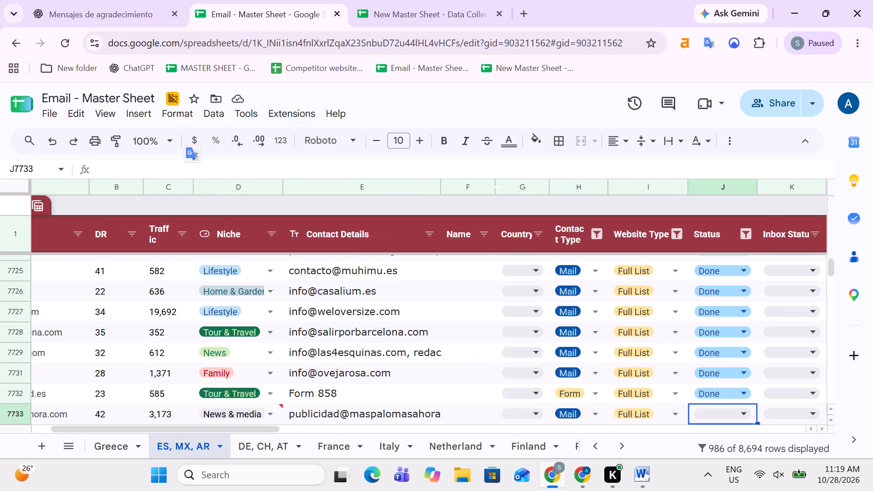
key("Right")
key("Right")
key("Right")
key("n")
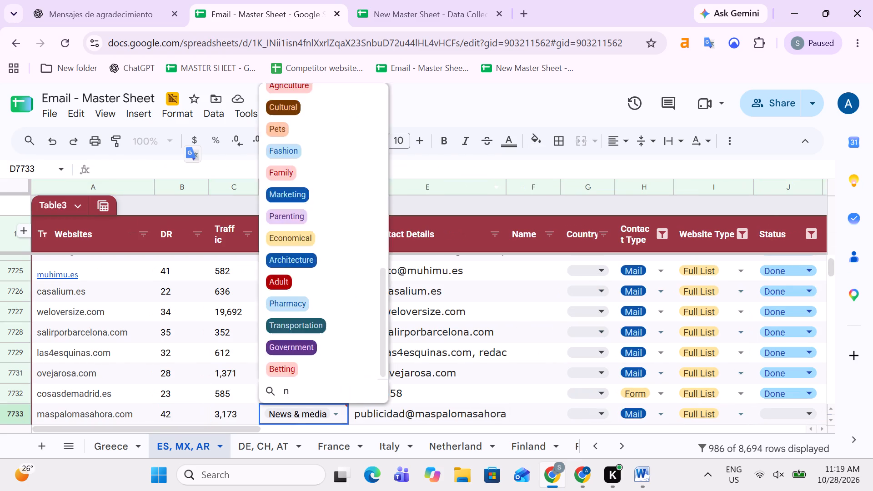
key("Down")
key("Return")
key("Up")
Copy the first contact address of maspalomasahora.com and search for it in the first Gmail account.
key("Right")
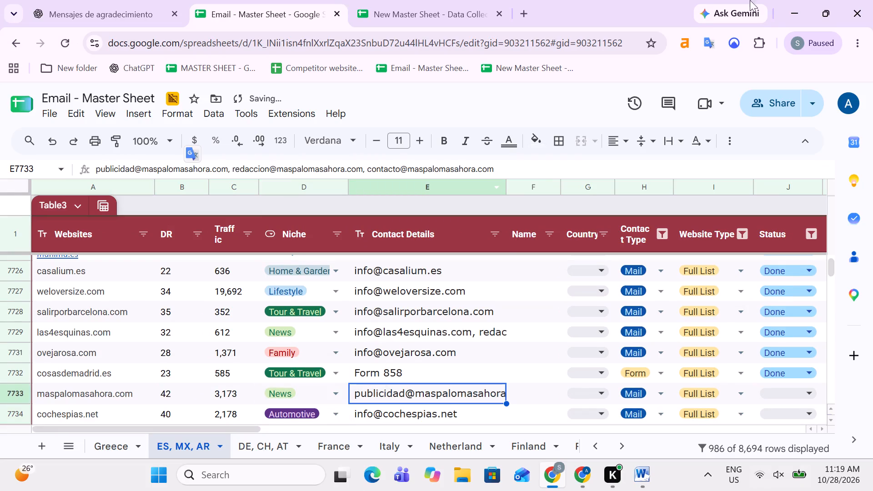
left_click(216, 165)
left_click_drag(216, 165, 138, 168)
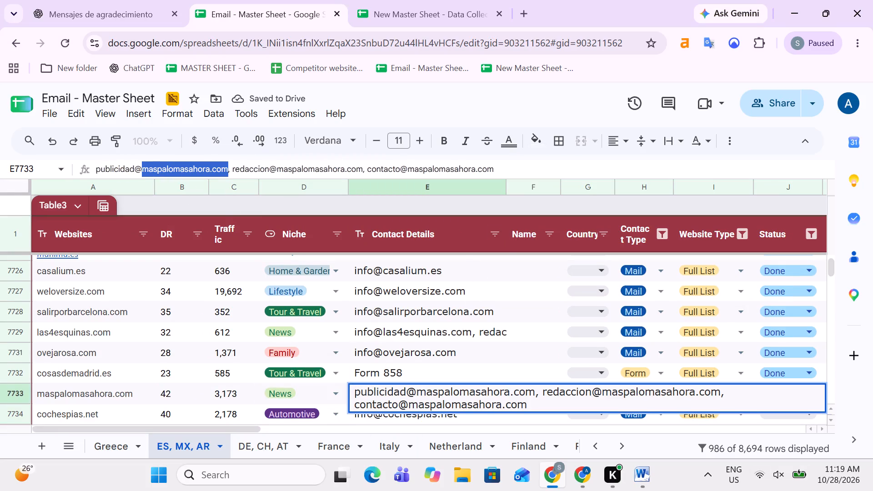
left_click_drag(138, 168, 120, 166)
key("ctrl+c")
key("ctrl+c")
key("ctrl+c")
key("ctrl+c")
key("ctrl+c")
key("alt+Tab")
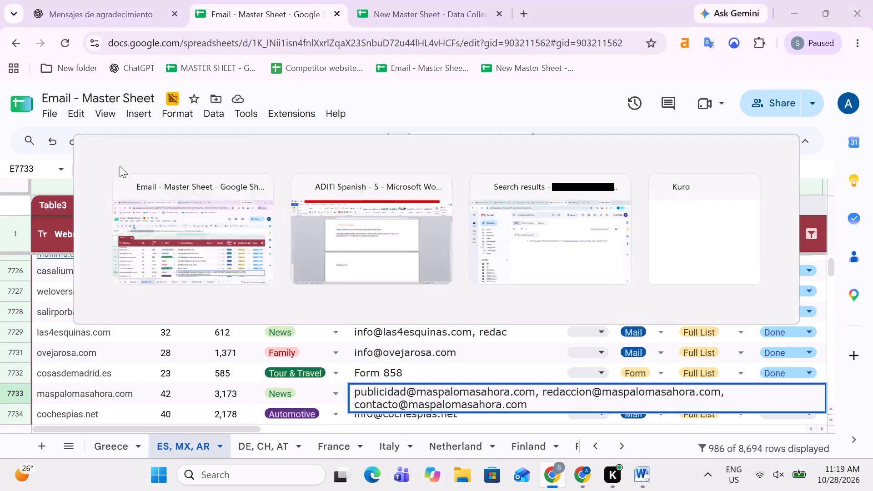
key("alt+Tab")
key("alt+Tab")
left_click(85, 0)
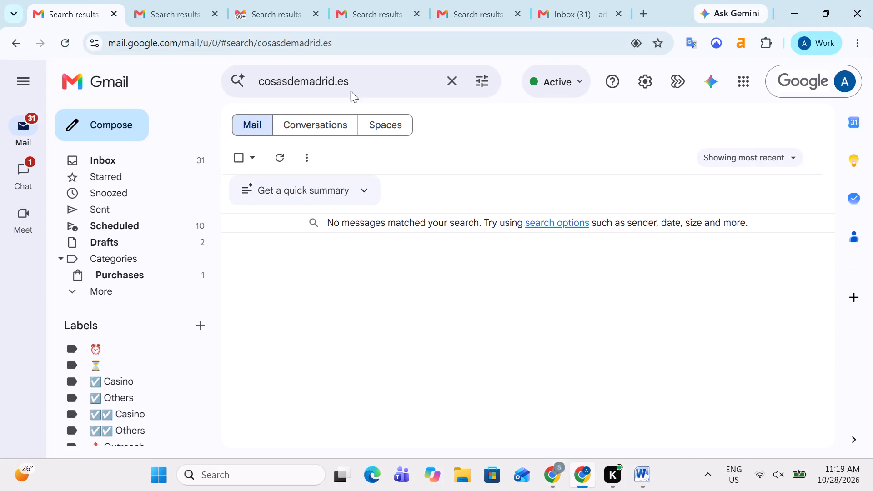
left_click(453, 81)
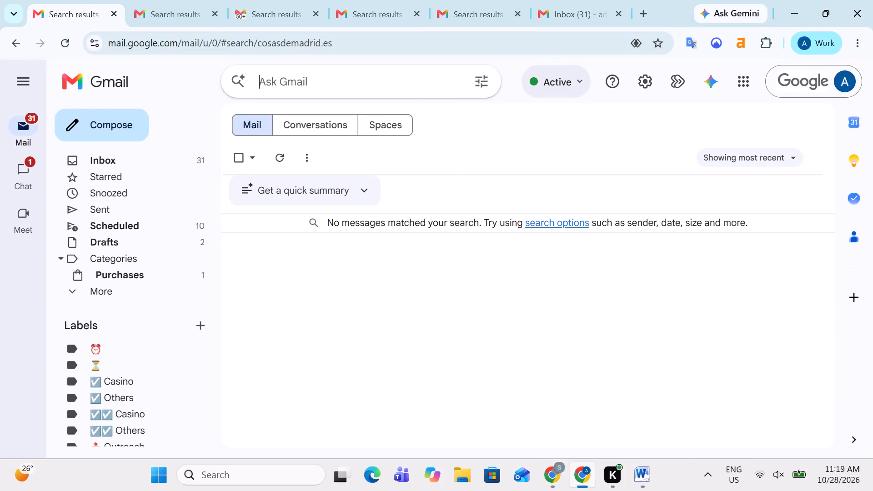
key("ctrl+v")
key("Return")
left_click(166, 0)
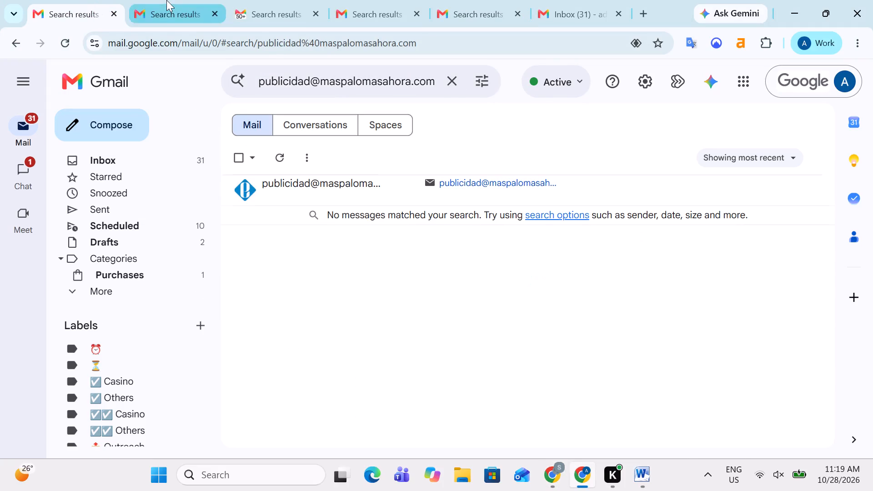
left_click(455, 85)
key("ctrl+v")
key("Return")
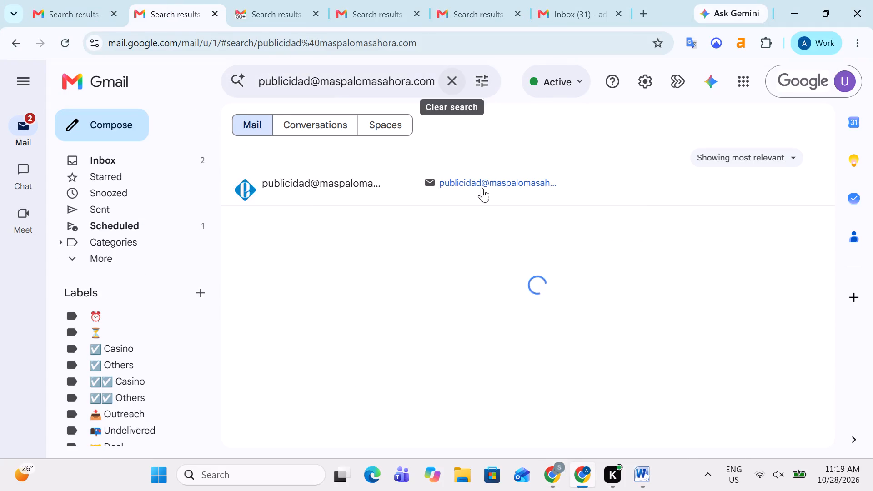
left_click(246, 0)
left_click(454, 77)
key("ctrl+v")
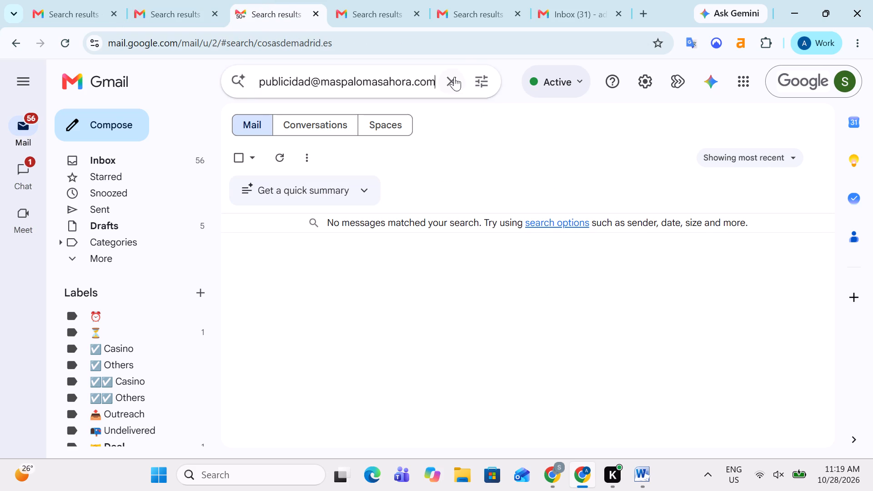
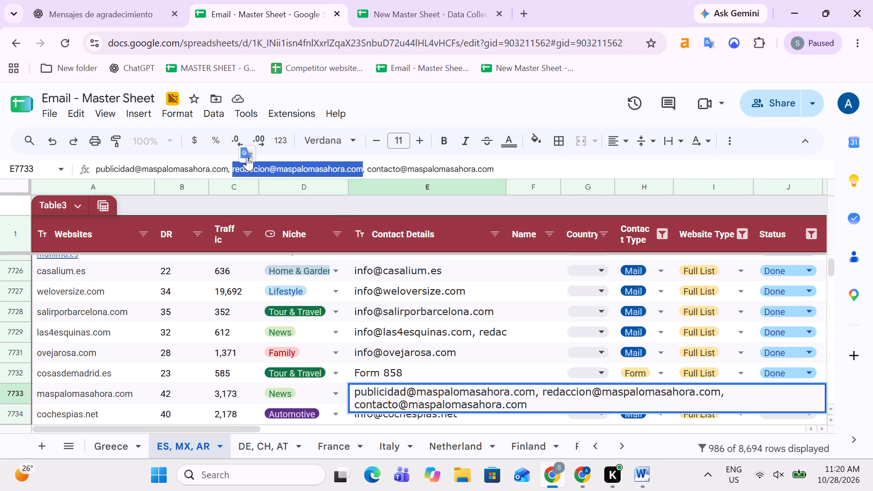
Copy the second contact address, the redaccion one, from the Contact Details of the maspalomasahora.com row.
key("ctrl+c")
key("ctrl+c")
key("ctrl+c")
key("ctrl+c")
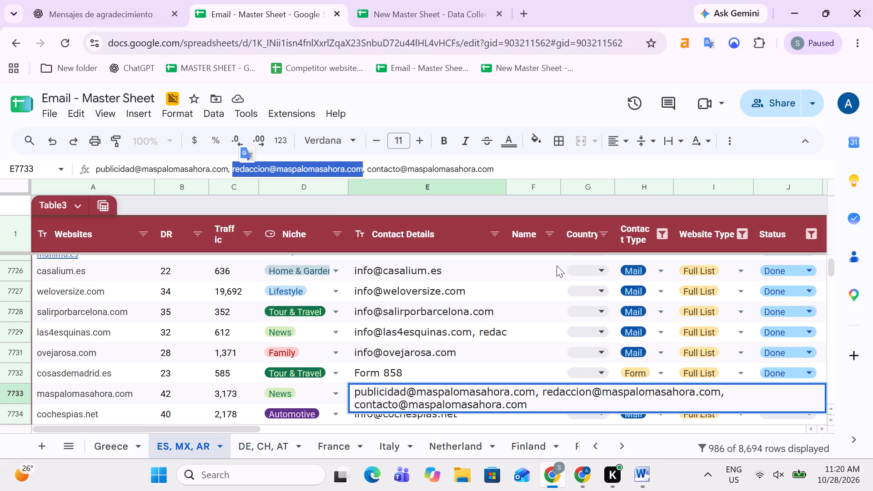
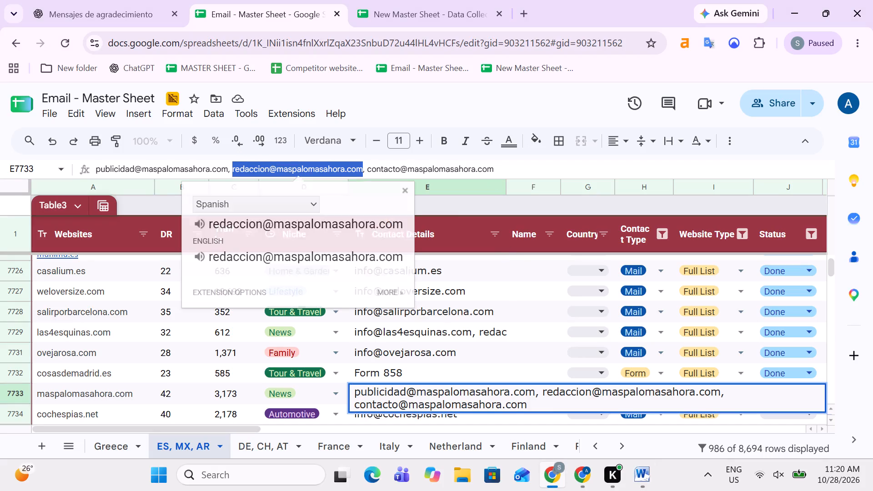
Copy only the third email address, the "contacto" one, from the Contact Details of the maspalomasahora.com row.
left_click(489, 165)
left_click_drag(489, 165, 398, 172)
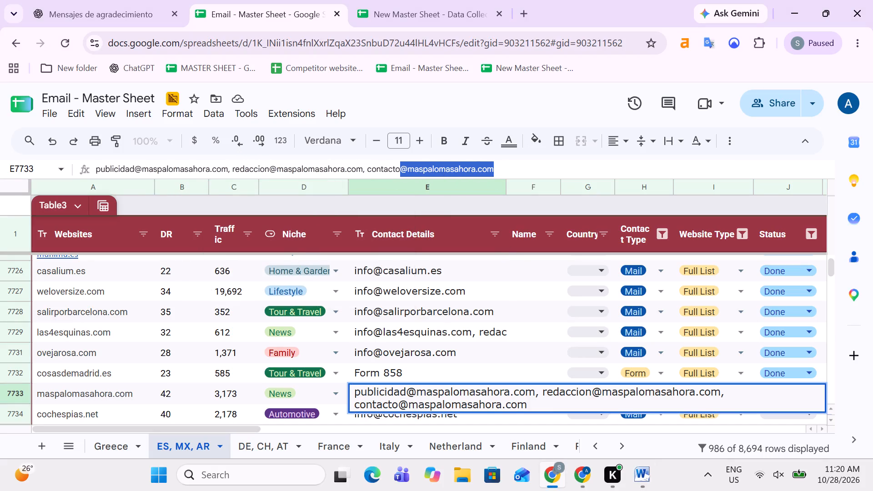
left_click_drag(398, 172, 393, 172)
key("ctrl+c")
key("ctrl+c")
key("ctrl+c")
key("ctrl+c")
key("ctrl+c")
key("ctrl+c")
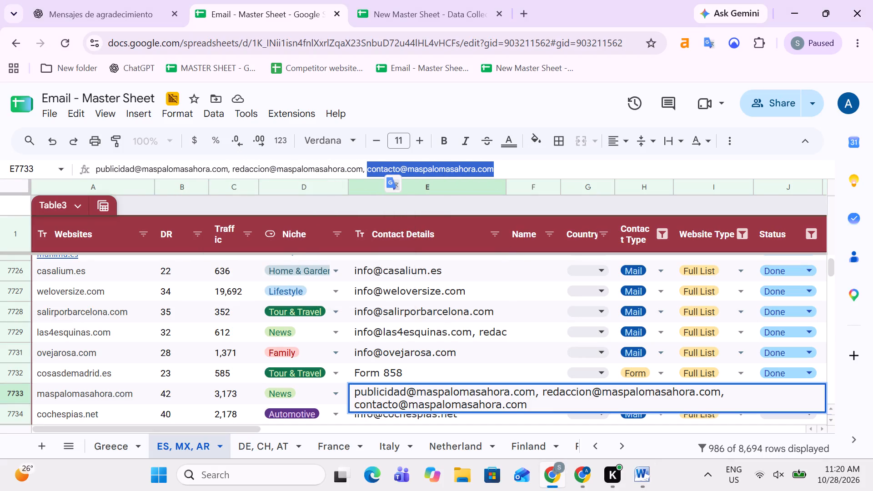
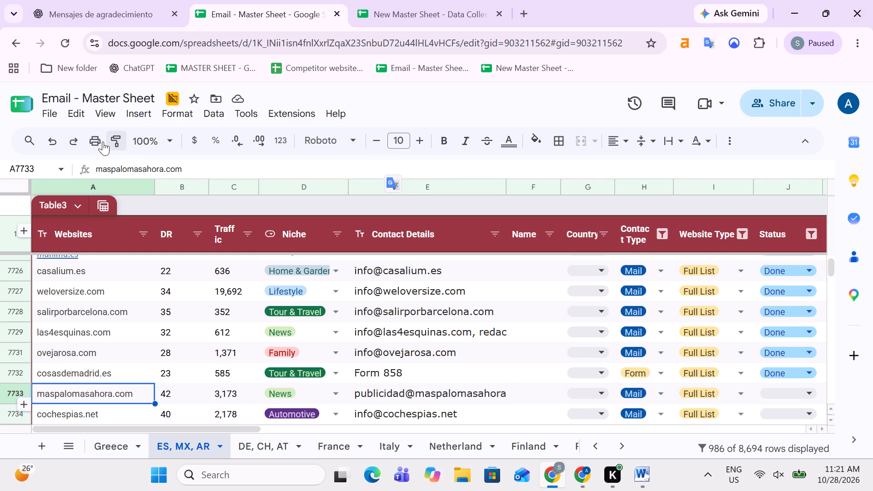
Copy the website domain maspalomasahora.com from row 7733 of the ES, MX, AR sheet.
triple_click(164, 163)
key("ctrl+c")
key("ctrl+c")
key("ctrl+c")
key("ctrl+c")
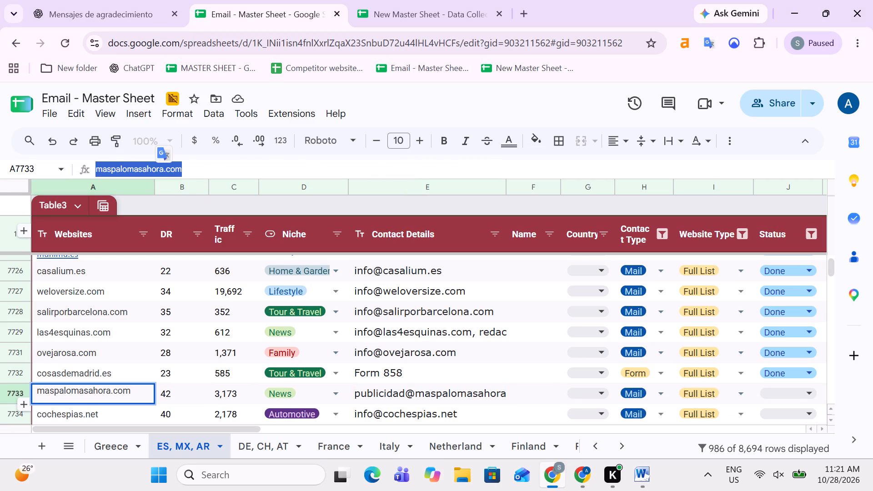
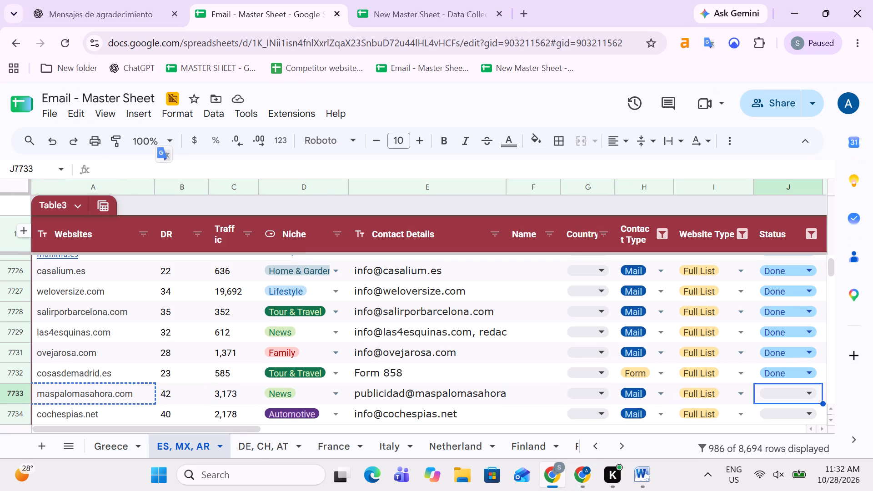
Set the Status of the maspalomasahora.com row to Done.
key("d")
key("Down")
key("Return")
key("Left")
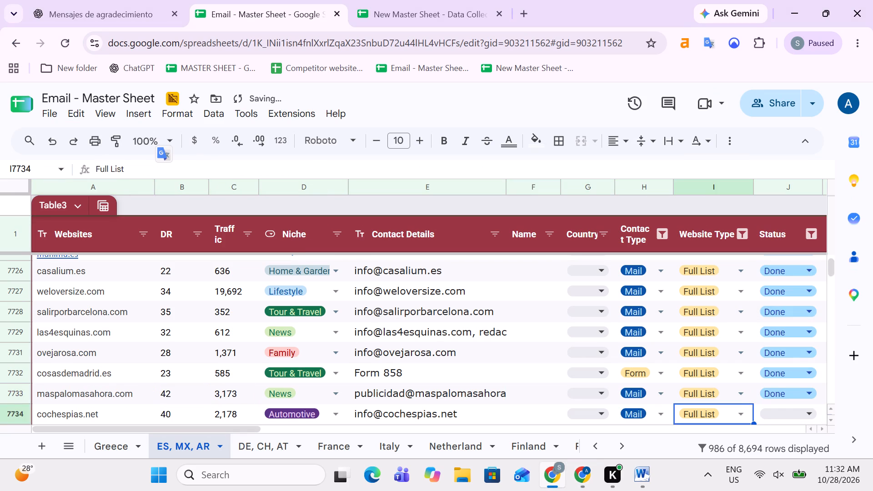
Review the block of Done statuses from row 7720 through maspalomasahora.com and the pending rows below it.
key("Up")
key("Right")
key("Right")
key("Right")
key("Right")
key("Left")
key("Right")
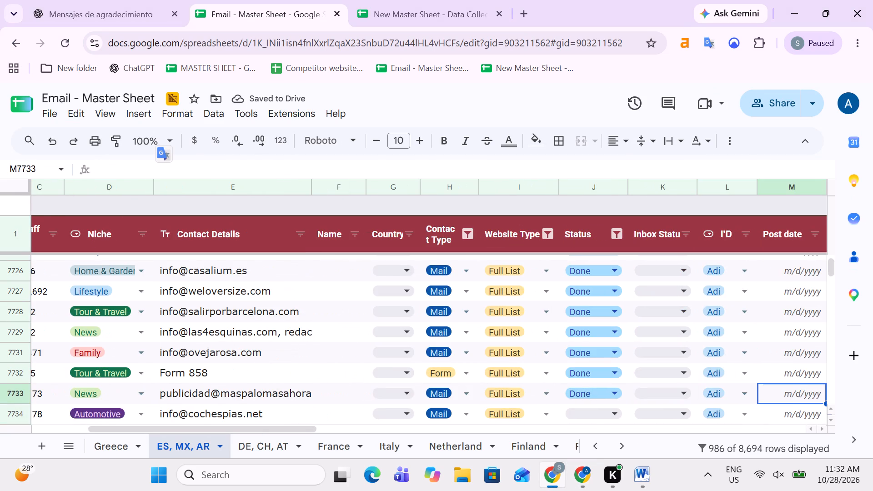
key("ctrl+Up")
key("Down")
key("Left")
key("Left")
key("Left")
key("ctrl+shift+Down")
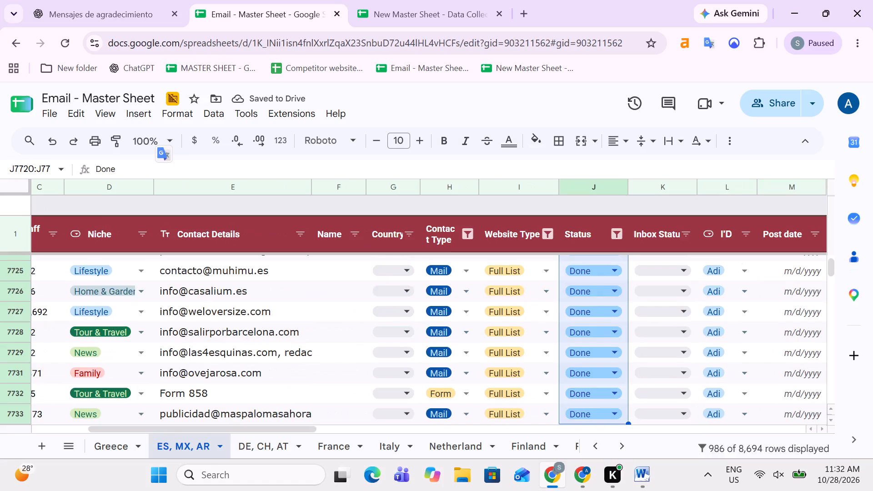
key("Down")
key("ctrl+Down")
key("Down")
key("Down")
key("Down")
key("Down")
key("Down")
key("Up")
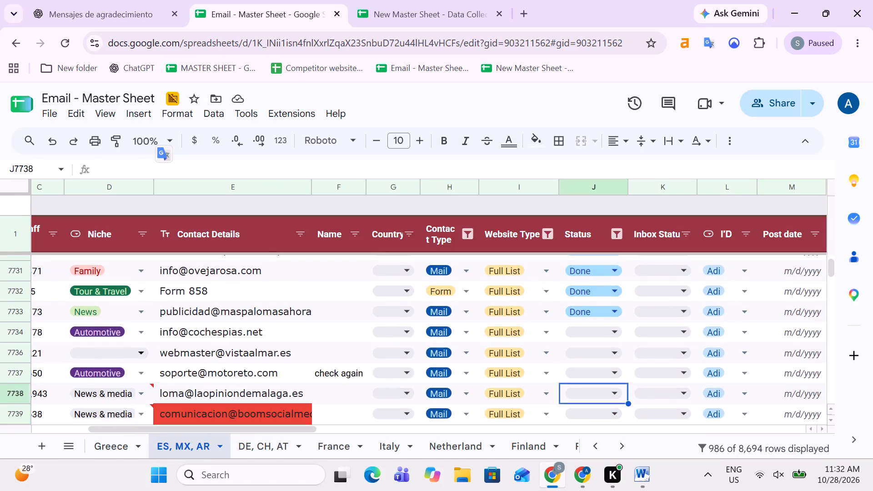
Copy the contact email from the Contact Details of the cochespias.net row.
key("Up")
key("Up")
key("Up")
key("Left")
key("Left")
key("Left")
key("Left")
key("Left")
key("Left")
key("Left")
key("Left")
key("Left")
key("Left")
key("Left")
key("Left")
key("Left")
key("Left")
key("Left")
key("Right")
key("Right")
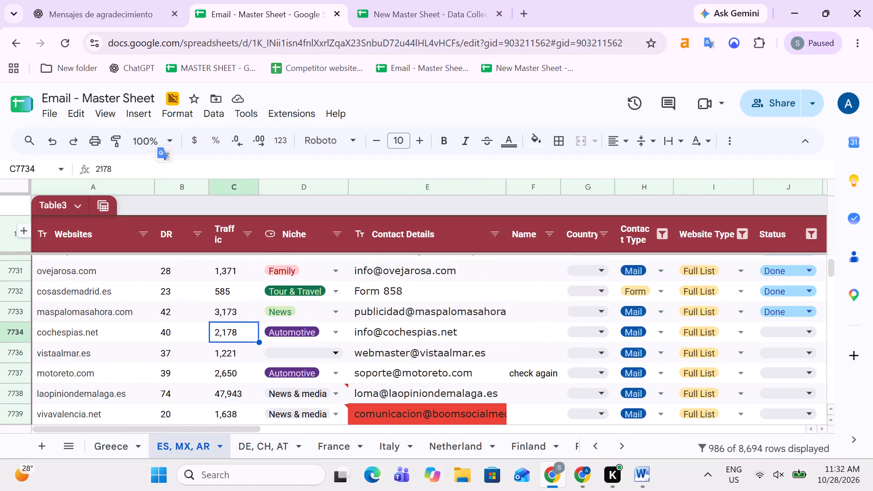
key("Right")
key("Right")
triple_click(150, 166)
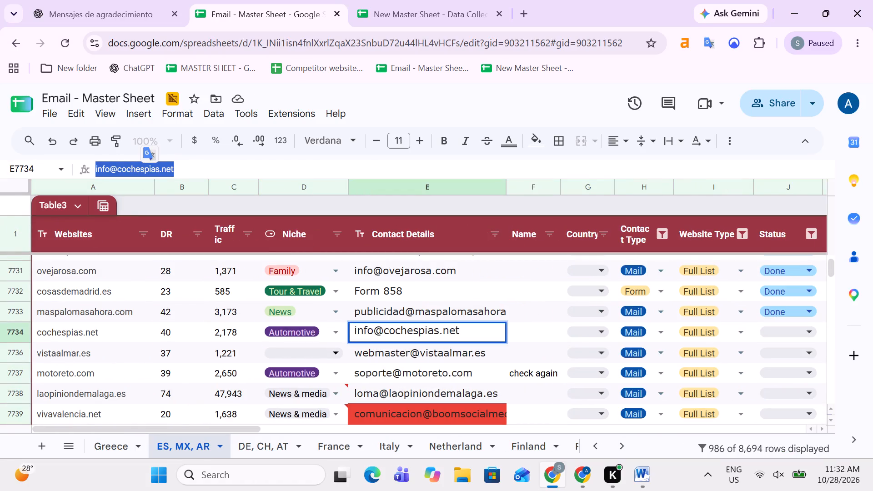
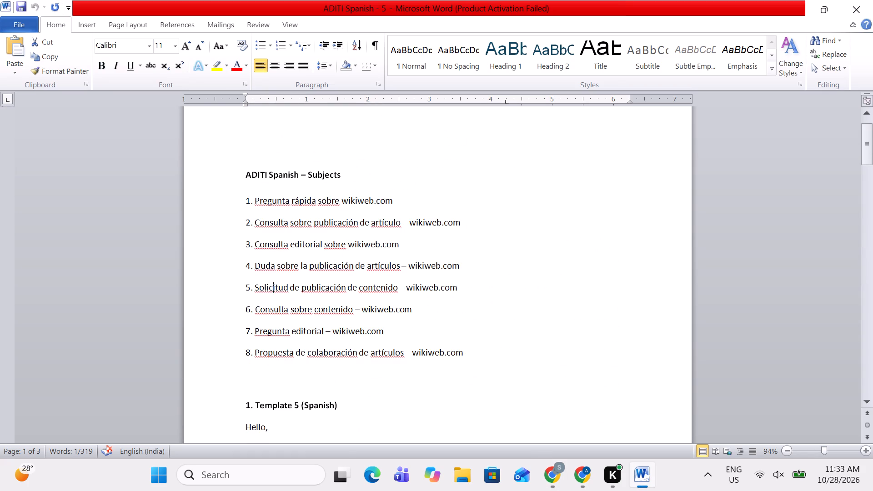
Copy subject line 5, "Solicitud de publicación de contenido – wikiweb.com", from the ADITI Spanish subjects list.
left_click_drag(272, 284, 448, 282)
key("ctrl+c")
key("ctrl+c")
key("ctrl+c")
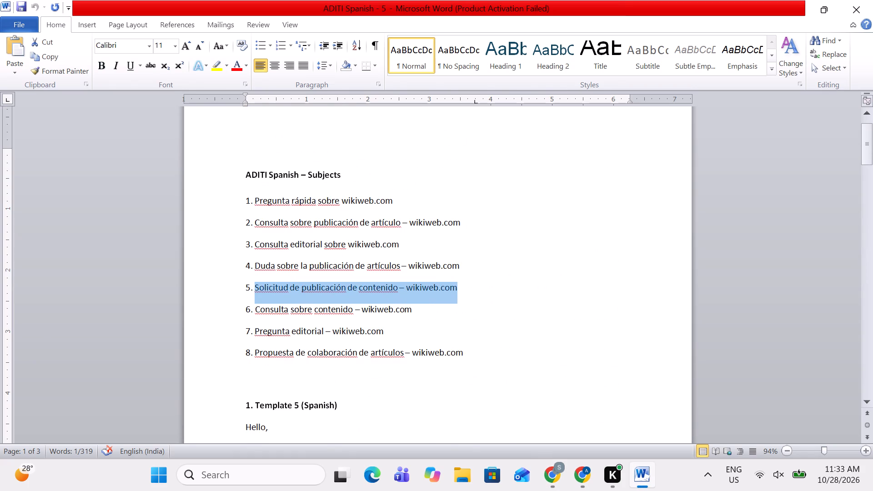
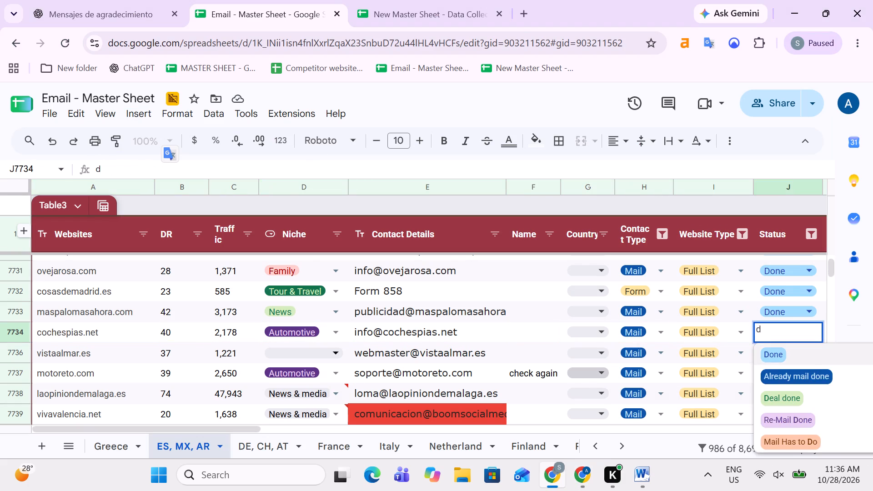
Set the niche of the vistaalmar.es row to News.
key("Left")
key("Left")
key("Left")
key("Left")
key("Left")
key("Left")
key("Left")
key("Left")
key("Left")
key("Left")
key("Left")
key("Left")
key("Left")
key("Left")
key("Left")
key("Left")
key("Right")
key("Right")
key("Right")
key("Right")
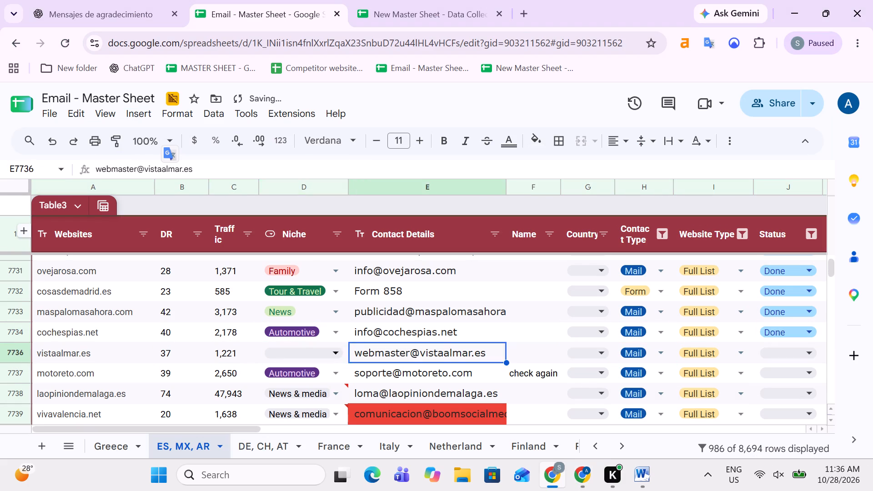
key("Left")
key("Left")
key("Left")
key("Left")
key("Left")
key("Left")
key("Left")
key("Left")
key("Left")
key("Left")
key("Left")
key("Right")
key("Right")
key("Right")
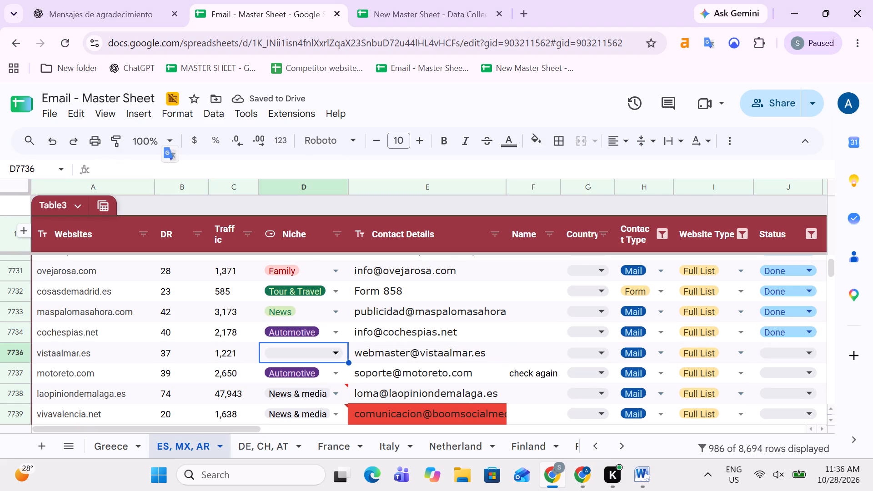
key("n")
key("Down")
key("Return")
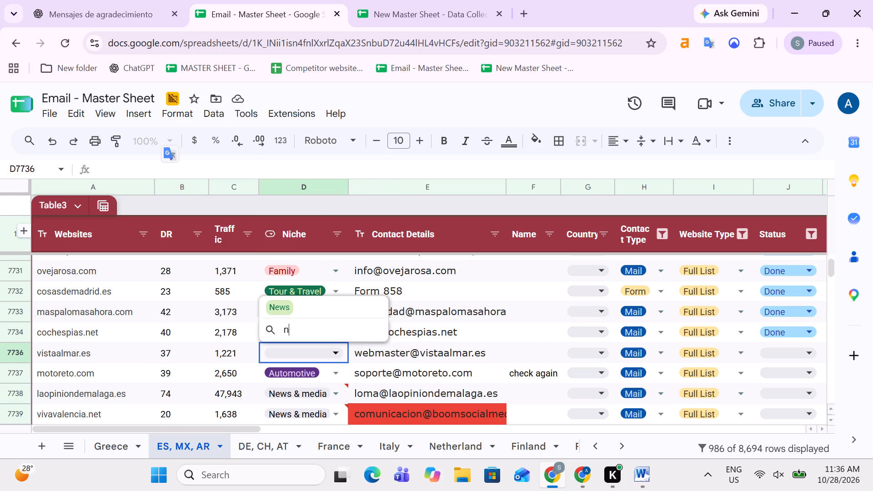
key("Up")
key("Right")
key("Left")
key("Right")
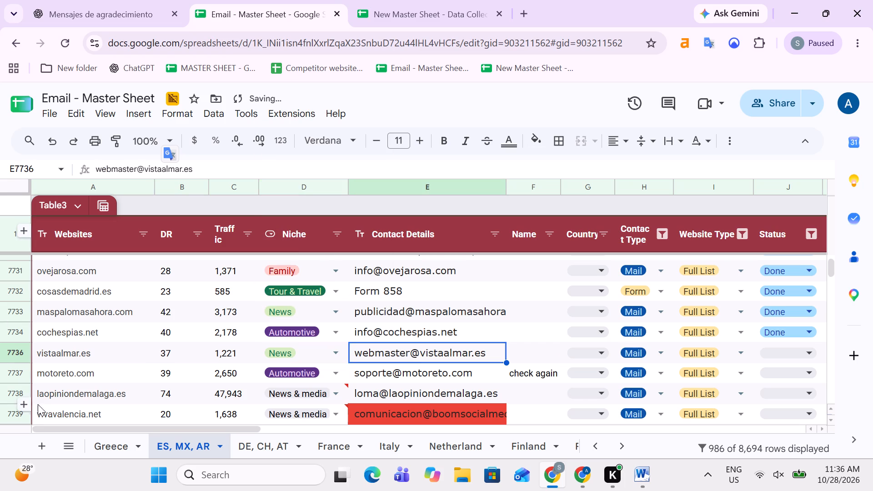
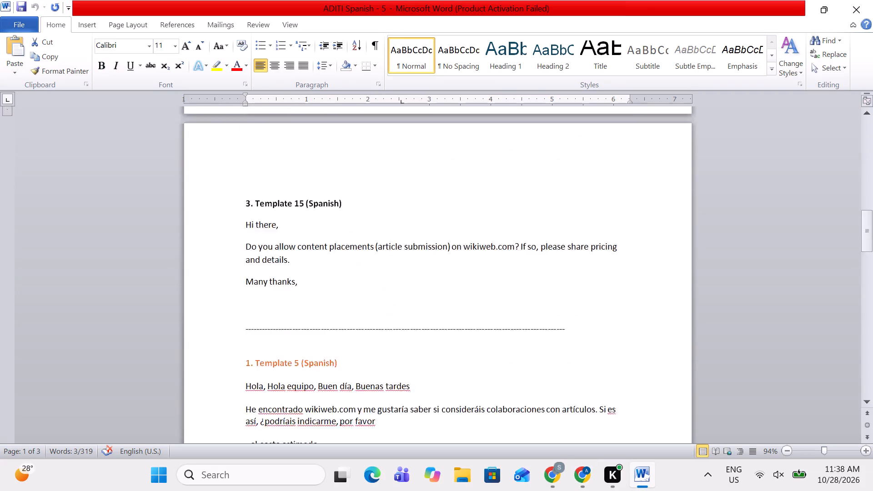
Copy the greeting "Buen día" from the greeting line of Template 5 (Spanish) in the Word document.
scroll(428, 344, "down", 3)
left_click(325, 294)
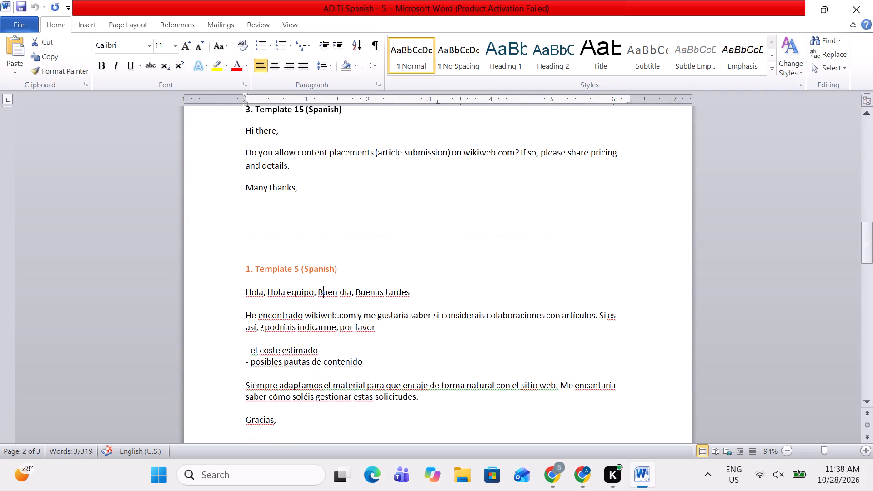
left_click_drag(325, 294, 344, 296)
key("ctrl+c")
key("ctrl+c")
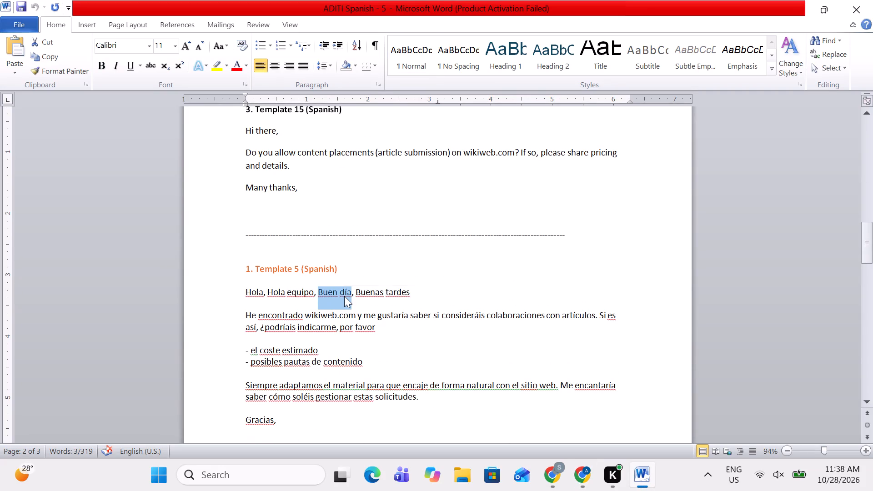
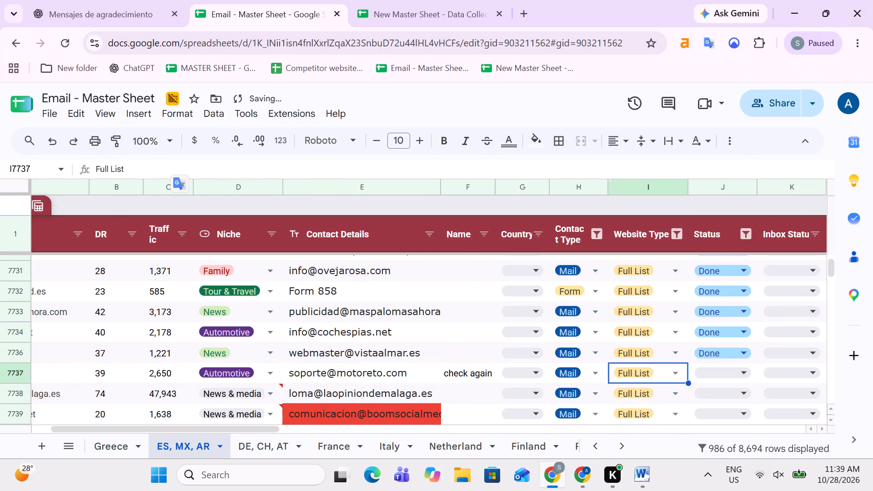
Copy the contact e-mail address from the Contact Details cell of the motoreto.com row.
key("Right")
key("Right")
key("Right")
key("Right")
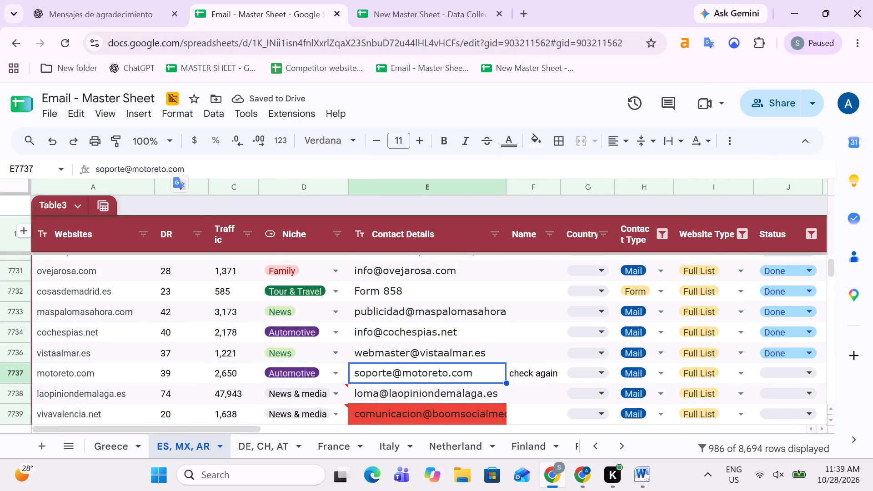
triple_click(123, 165)
key("ctrl+c")
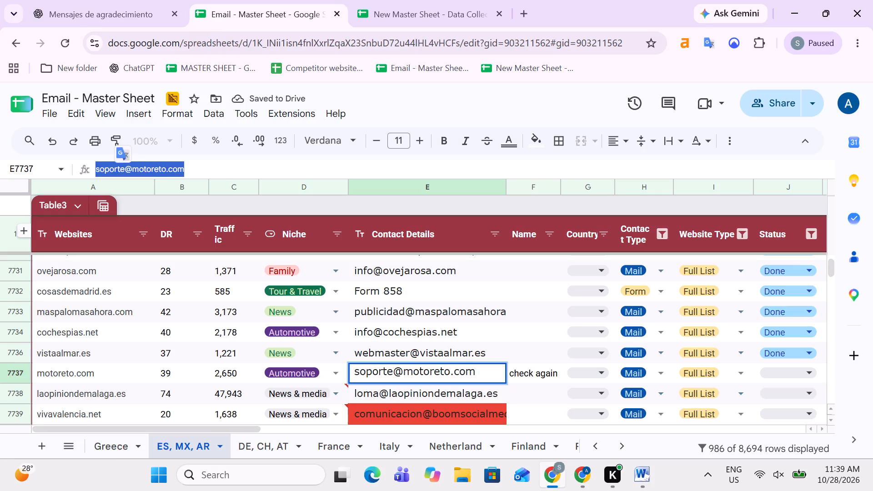
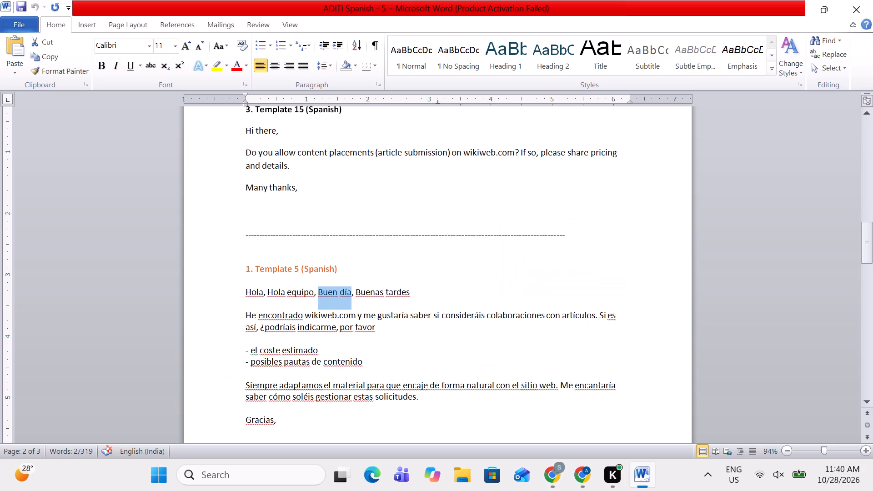
Select the wording of subject 5, "Solicitud de publicación de contenido –", without its domain, in the ADITI Spanish – Subjects list.
scroll(378, 311, "up", 20)
scroll(378, 311, "up", 10)
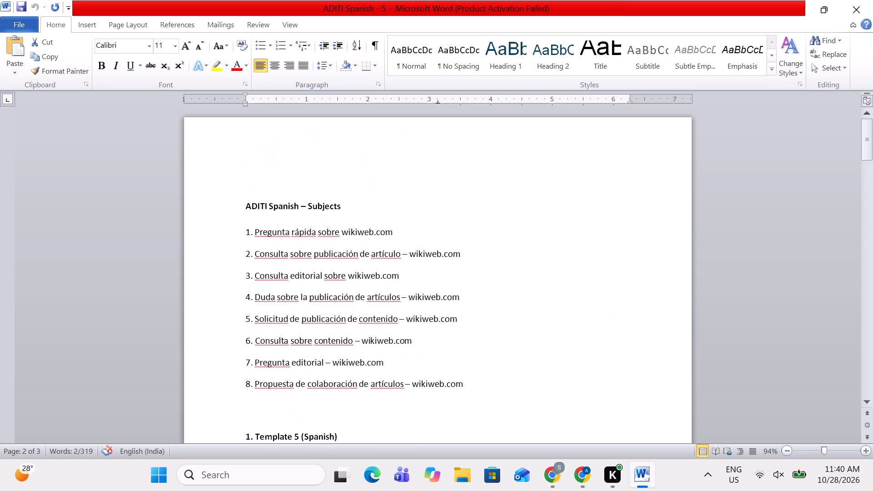
left_click(263, 316)
left_click_drag(263, 316, 438, 318)
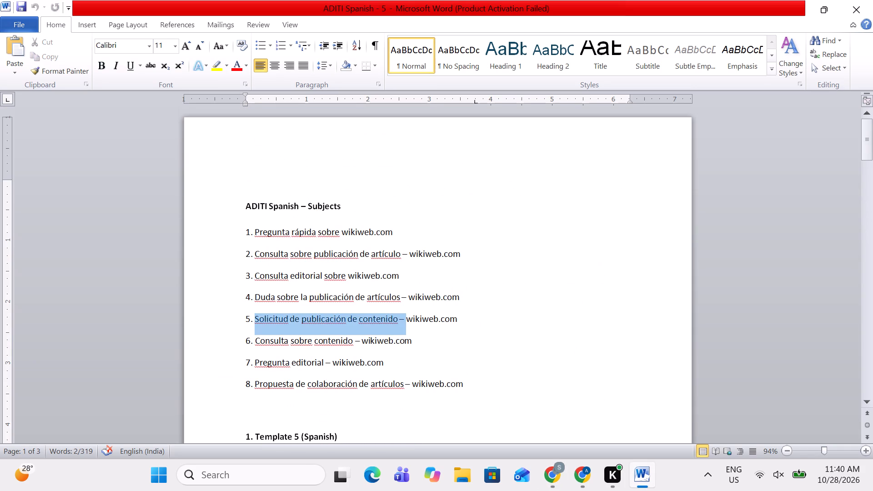
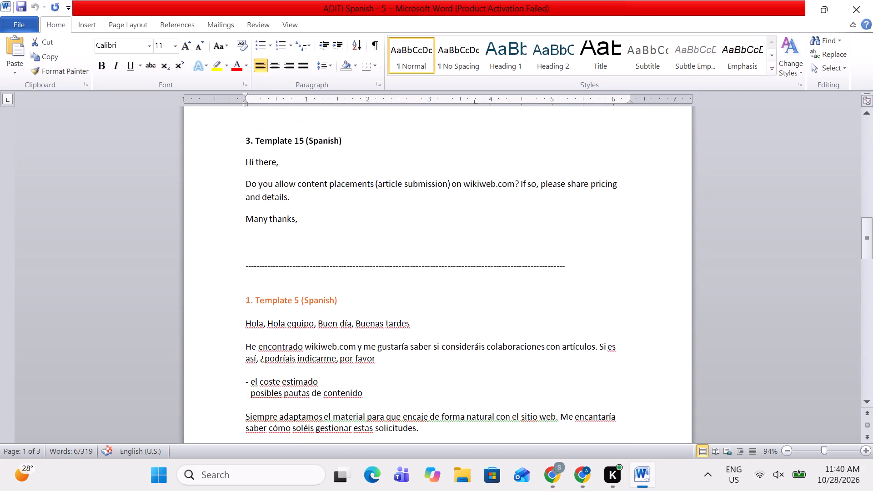
Review the English and Spanish versions of Templates 5, 10 and 15 in the ADITI Spanish - 5 document.
scroll(422, 302, "down", 6)
scroll(343, 258, "down", 6)
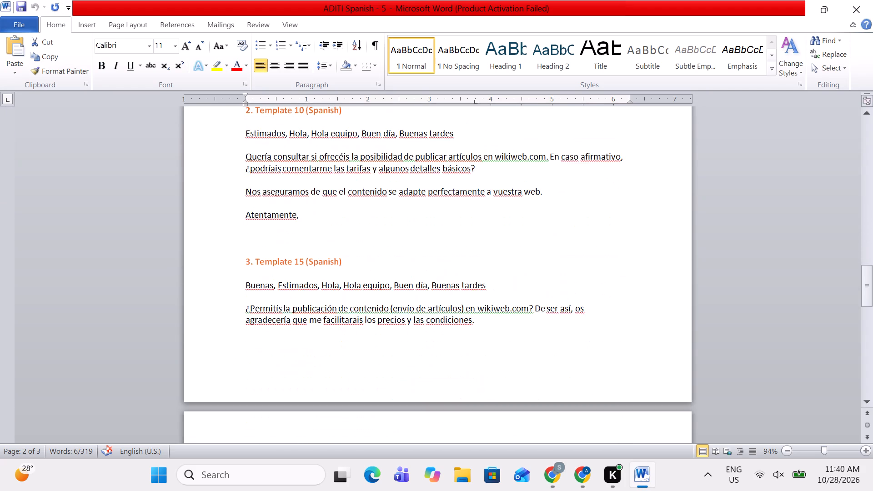
scroll(336, 276, "up", 4)
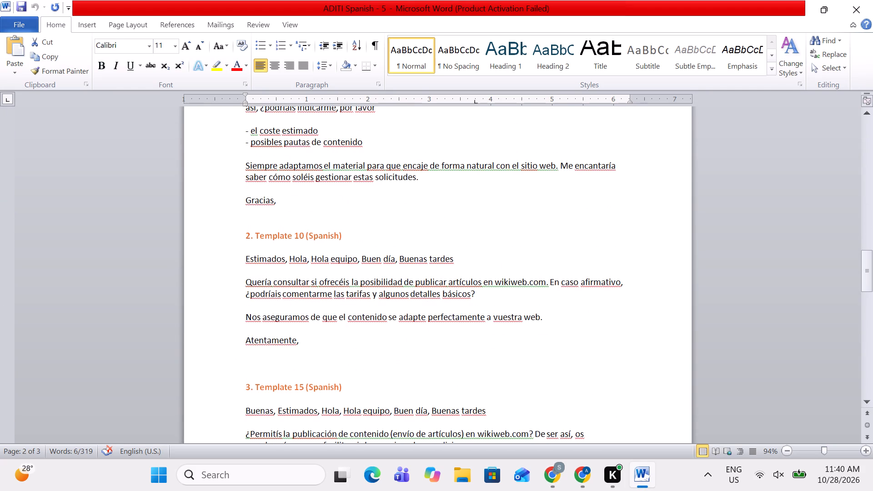
scroll(372, 327, "down", 3)
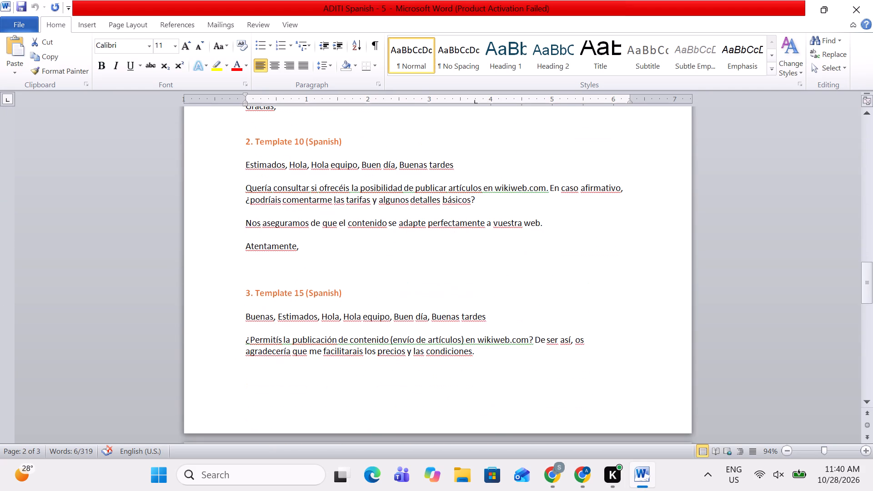
scroll(358, 329, "up", 5)
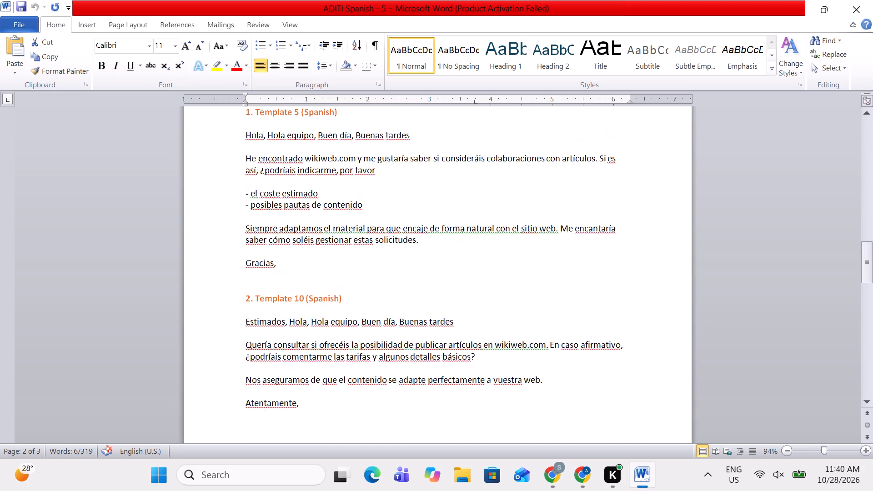
scroll(361, 328, "up", 5)
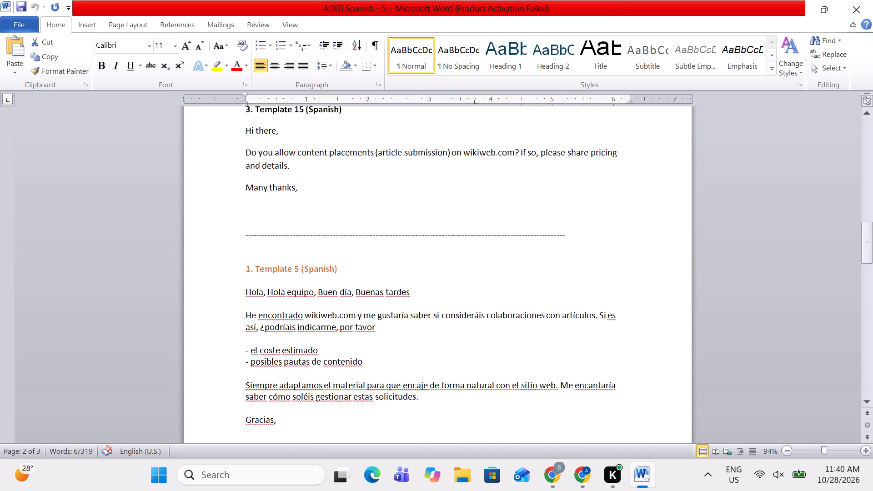
scroll(367, 338, "up", 16)
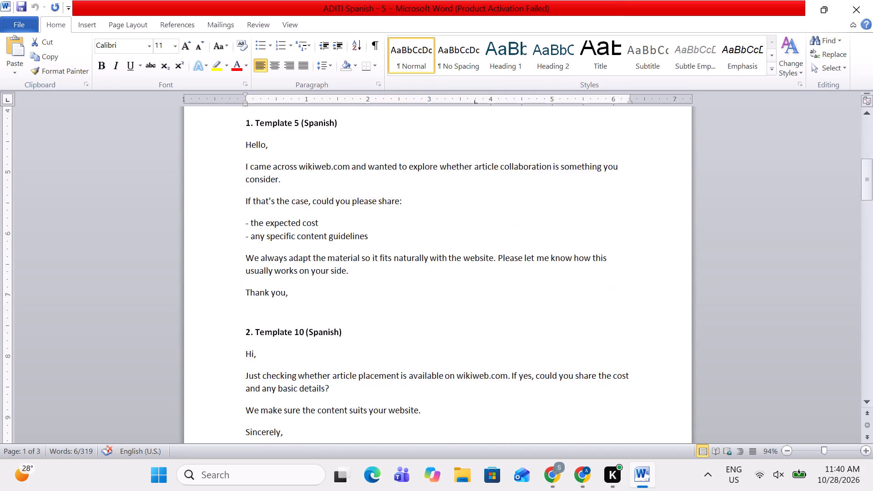
Select subject line 7, "Pregunta editorial – wikiweb.com", in the template document and switch back to the previous window.
scroll(350, 327, "up", 4)
left_click(265, 175)
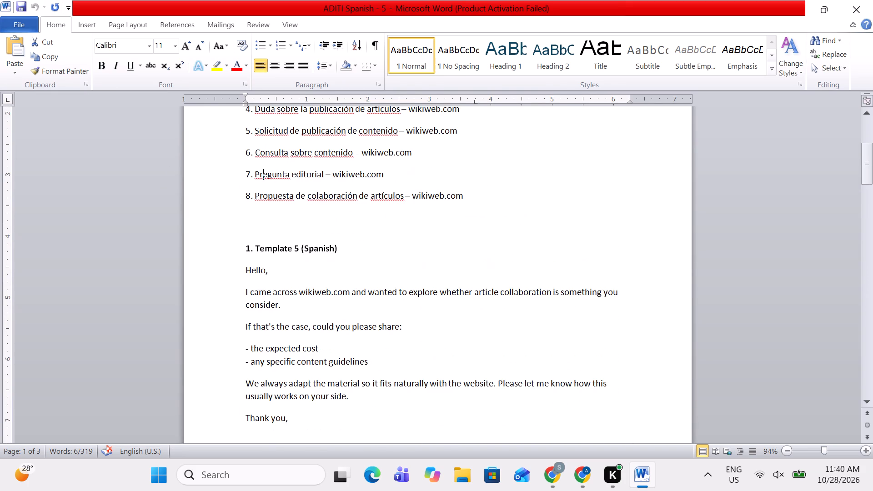
left_click_drag(265, 175, 369, 169)
key("alt+Tab")
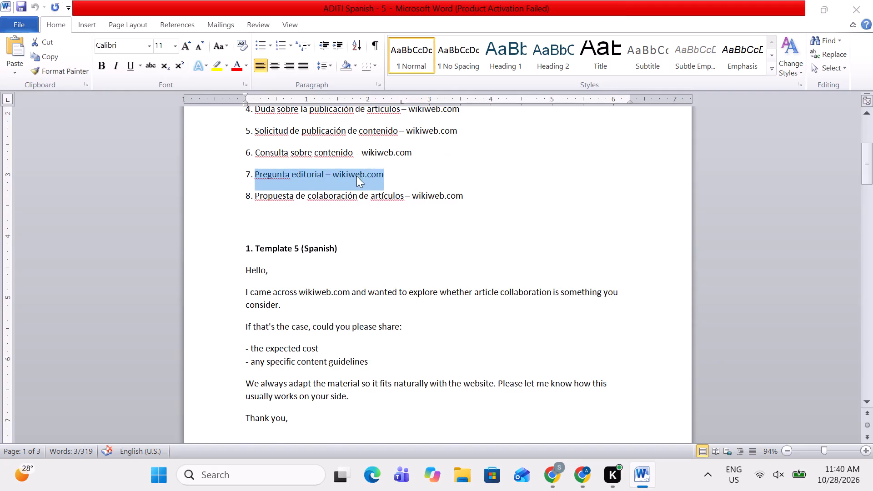
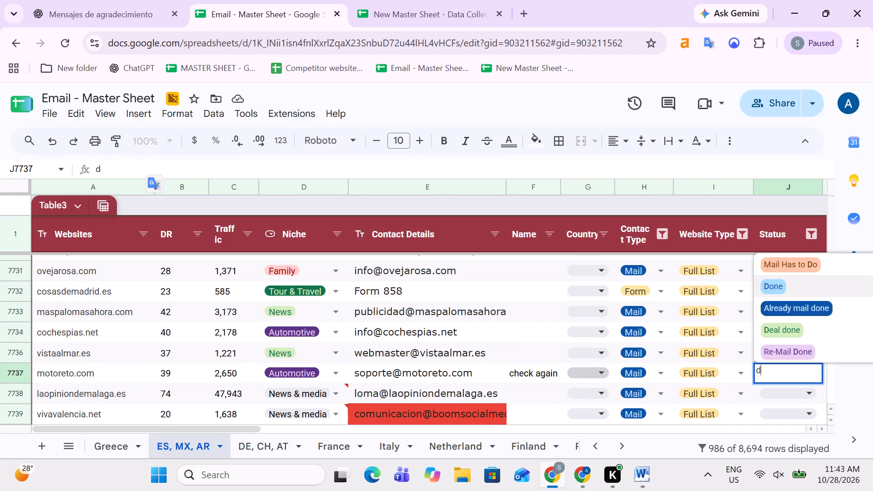
Set the Status of the motoreto.com row to Done.
key("Return")
Change the niche of the laopiniondemalaga.es row to News.
key("Left")
key("Left")
key("Left")
key("Left")
key("Left")
key("Left")
key("Left")
key("Left")
key("Left")
key("Left")
key("Left")
key("Left")
key("Left")
key("Left")
key("Right")
key("Right")
key("Right")
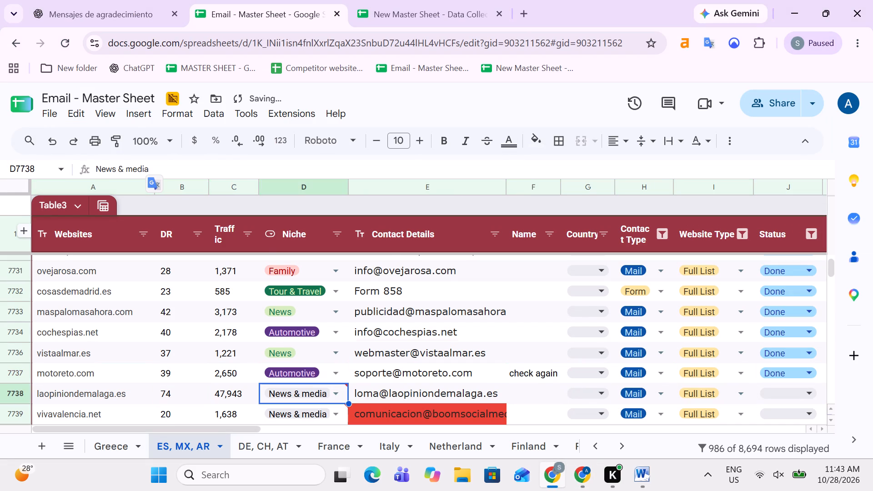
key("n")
key("Down")
key("Return")
Select the full contact email text in the laopiniondemalaga.es row.
key("Up")
key("Right")
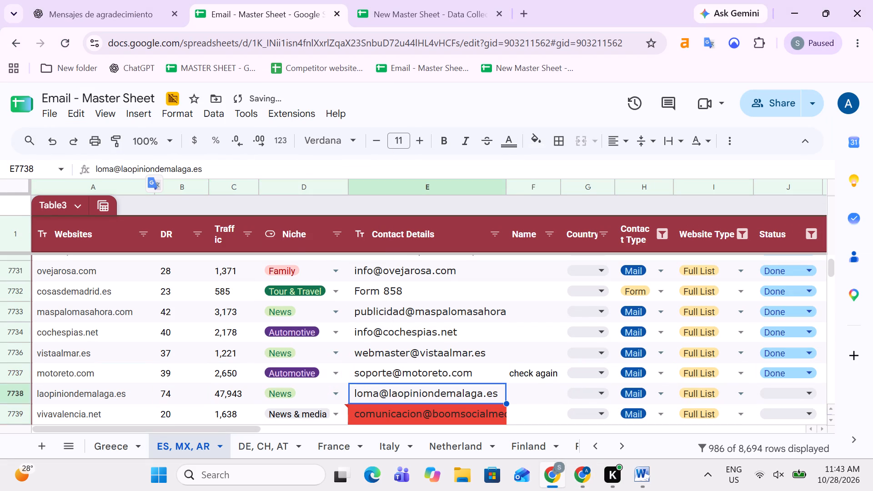
triple_click(181, 167)
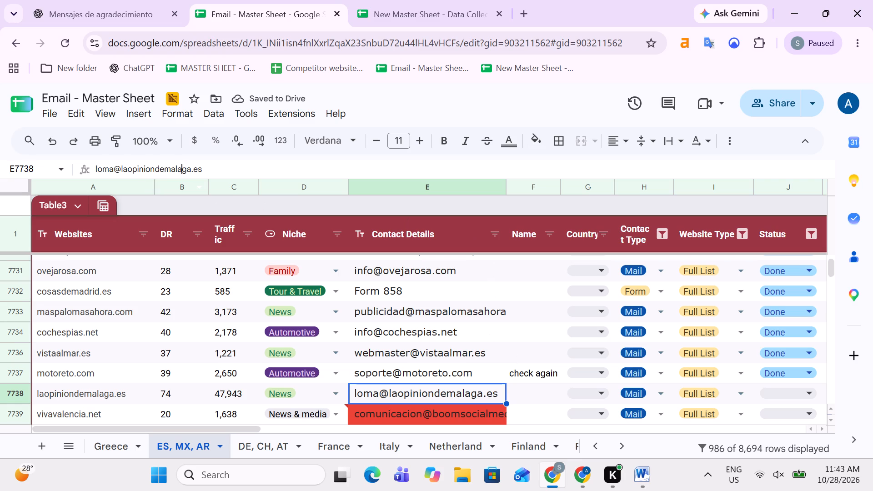
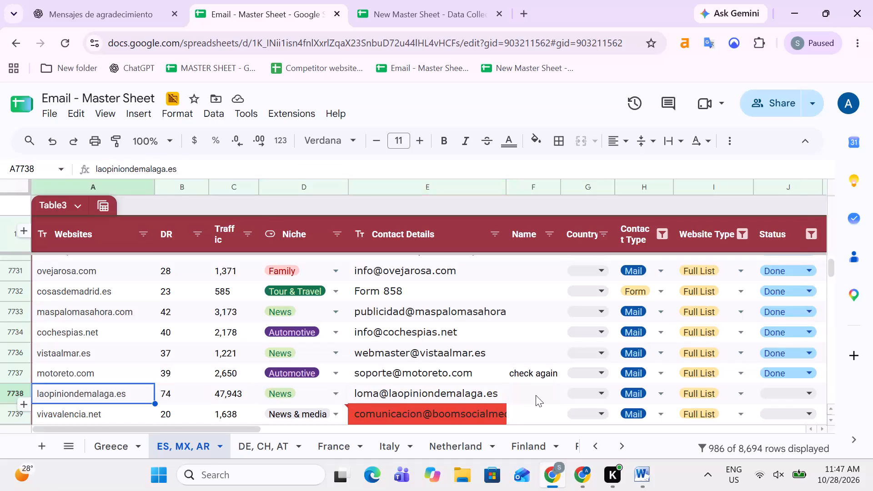
Switch to the Spanish - 5 document in Microsoft Word for the laopiniondemalaga.es outreach.
key("alt+Tab")
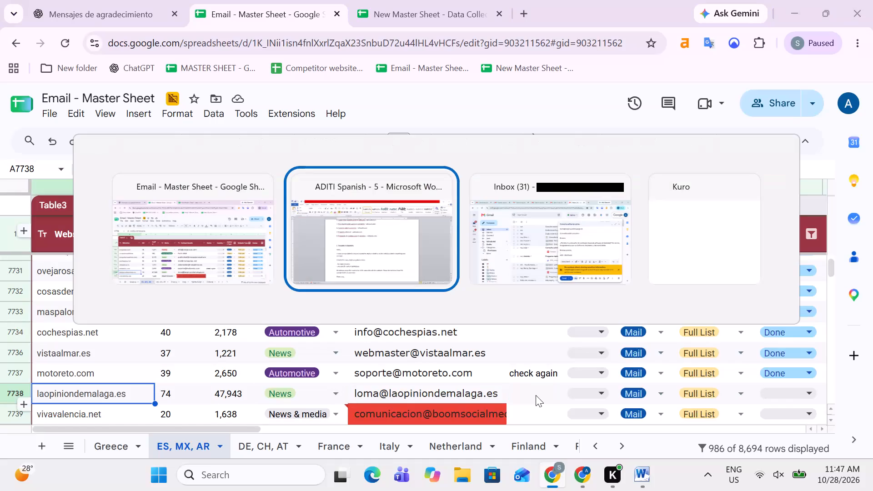
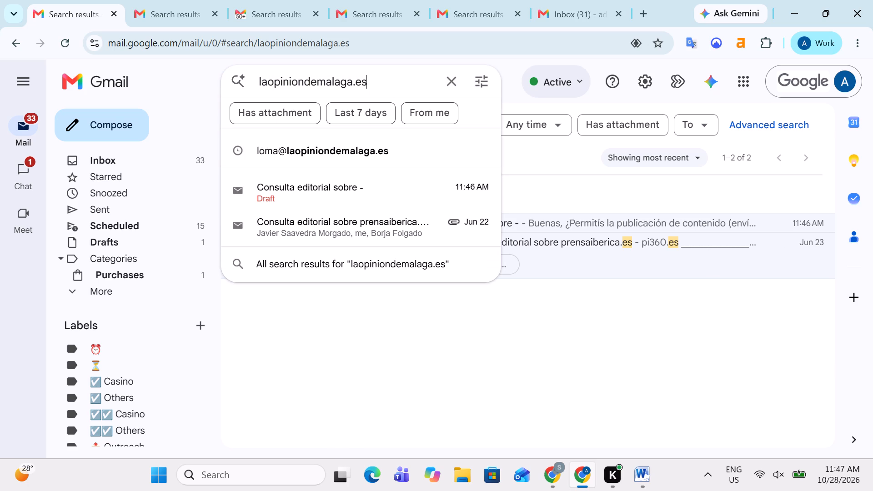
Put the domain laopiniondemalaga.es in quotation marks and search the mailbox for that exact phrase.
key("shift+quotedbl")
key("Left")
key("Left")
key("Left")
key("Left")
key("Left")
key("Left")
key("Left")
key("Left")
key("Left")
key("Left")
key("Left")
key("Left")
key("Left")
key("Left")
key("Left")
key("Left")
key("Left")
key("Left")
key("Left")
key("Left")
key("shift+quotedbl")
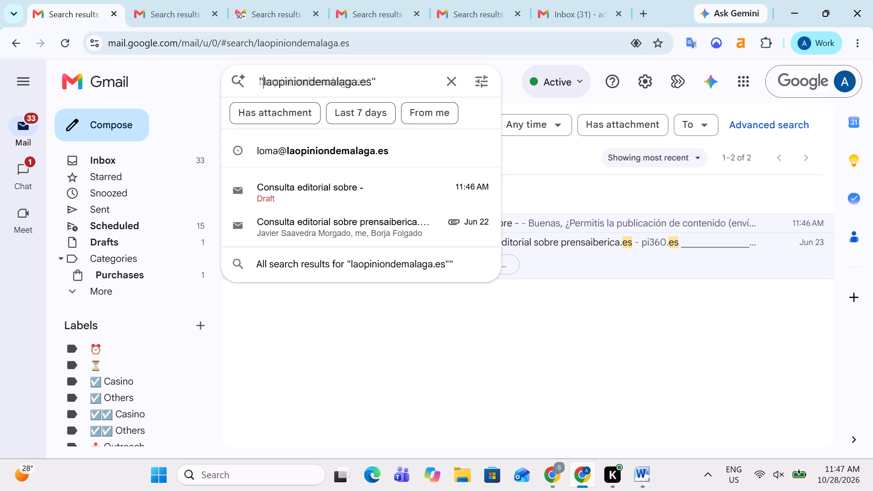
key("Return")
Switch to WhatsApp, opening it from the recent Windows searches.
left_click(271, 474)
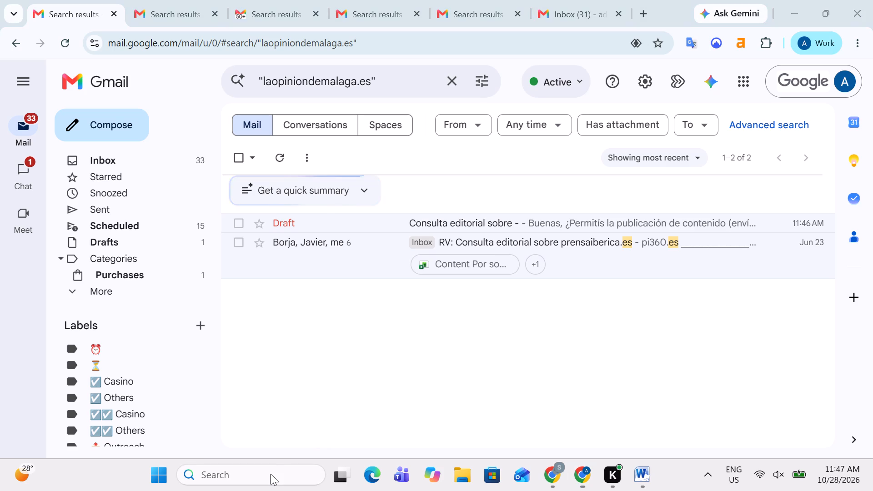
left_click(247, 98)
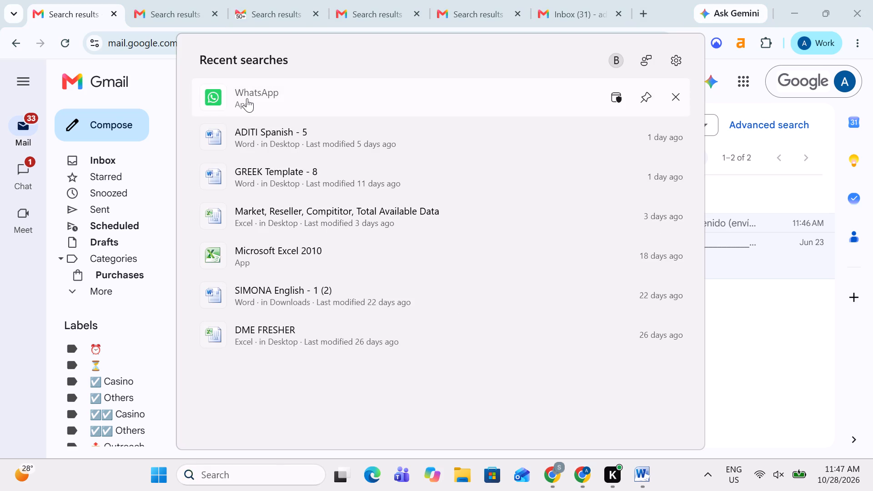
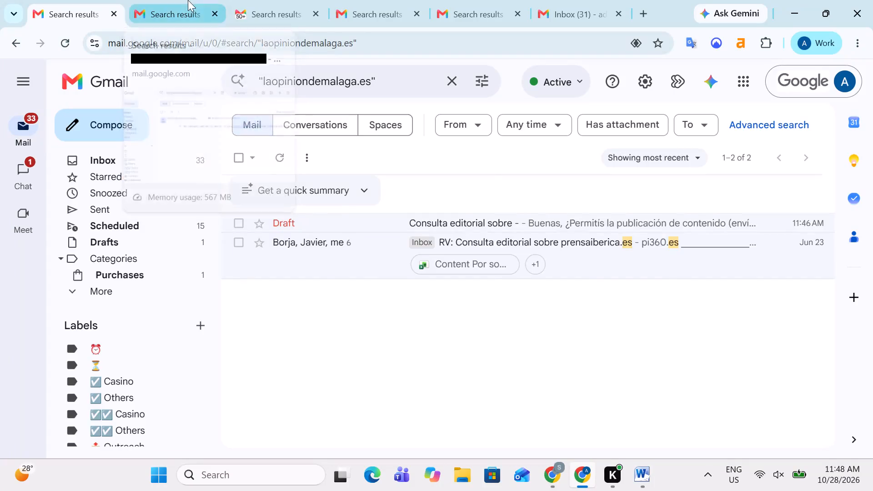
left_click(446, 78)
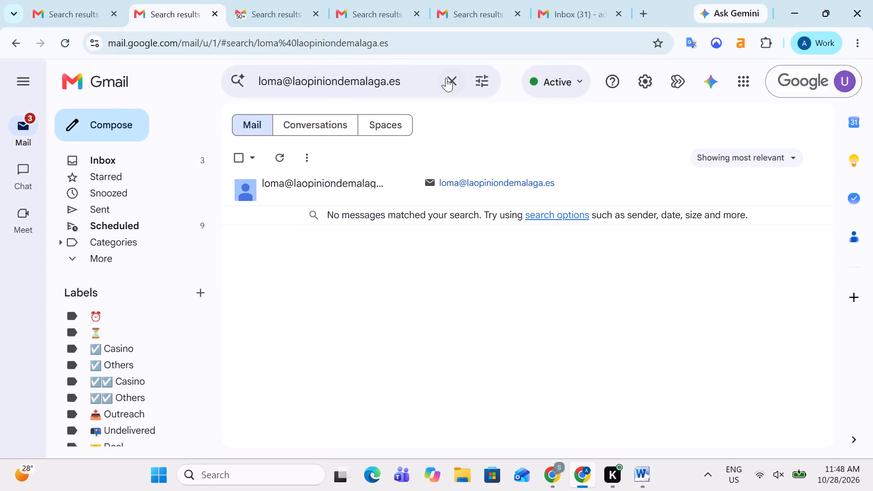
key("ctrl+v")
key("Return")
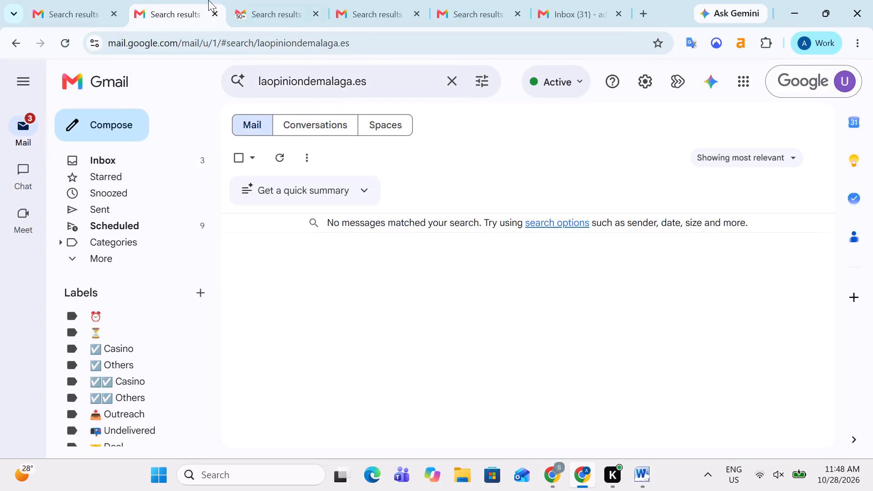
left_click(265, 0)
left_click(449, 78)
key("ctrl+v")
key("Return")
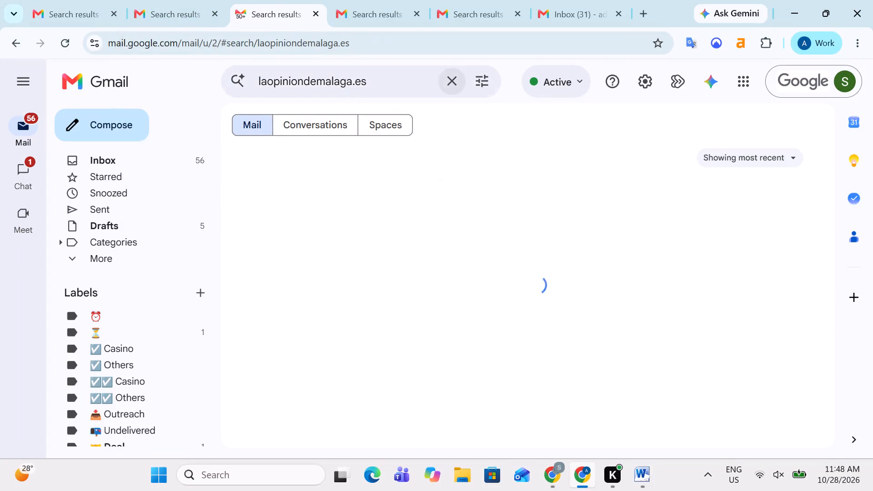
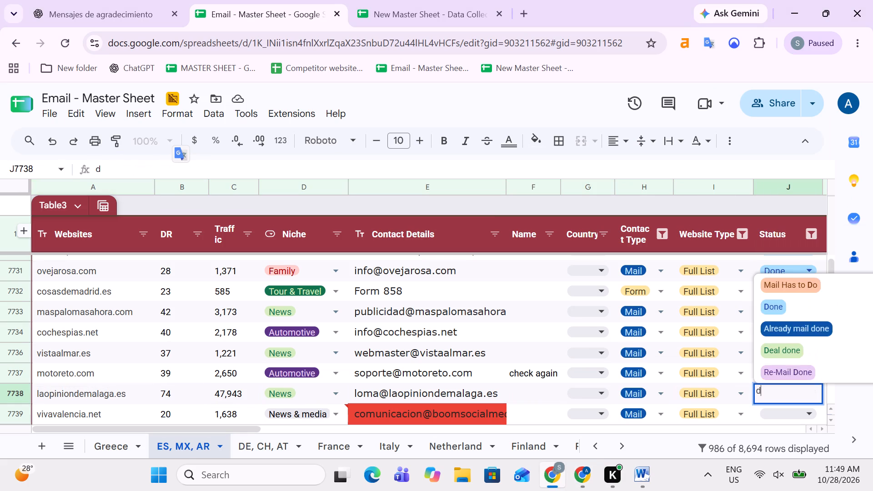
Set the Status of the laopiniondemalaga.es row to Done and go to that row's I'D cell.
key("Down")
key("Return")
key("Up")
key("Right")
key("Right")
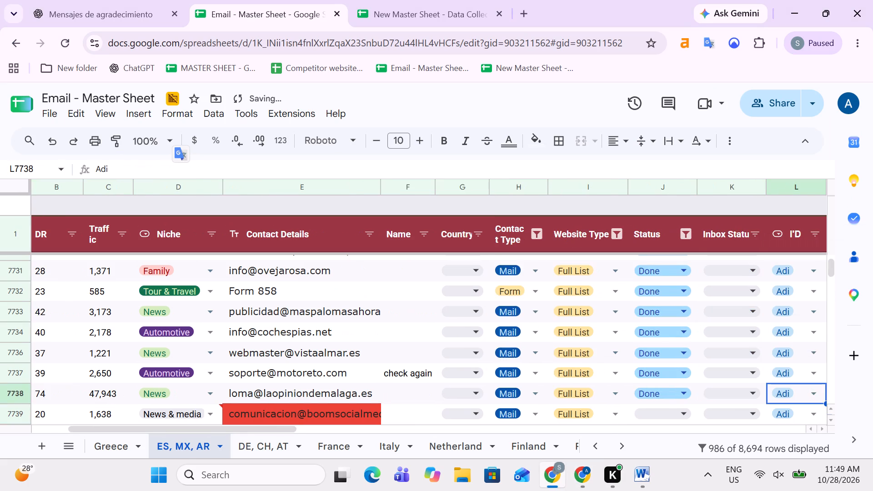
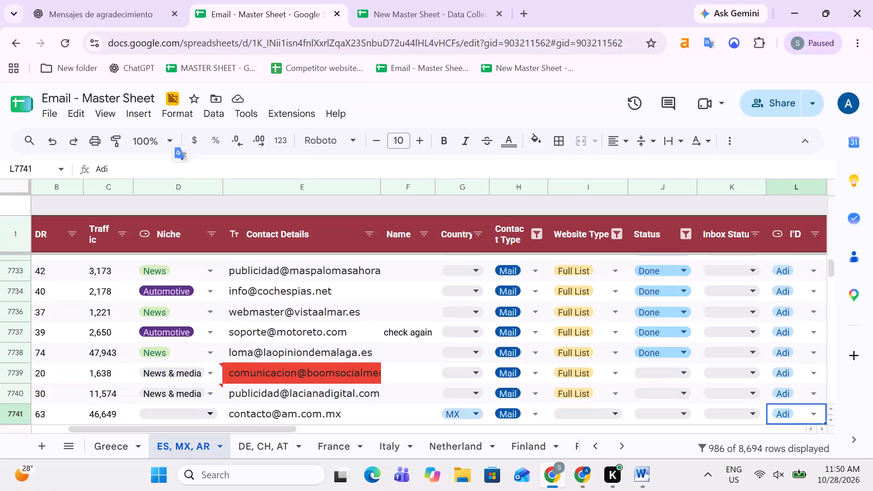
Find the vivavalencia.net row among the entries without a status and select the text of its contact email address.
key("Down")
key("Down")
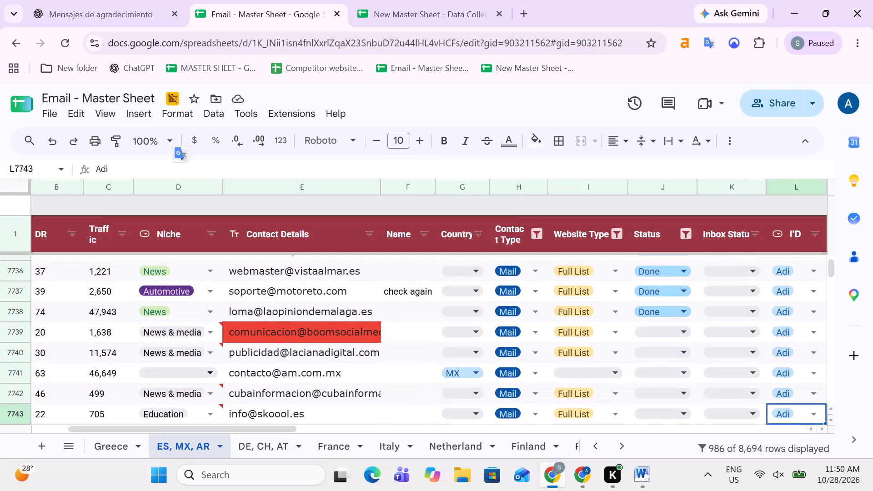
key("Up")
key("Up")
key("Up")
key("Up")
key("Left")
key("Left")
key("Left")
key("Left")
key("Left")
key("Left")
key("Left")
key("Left")
key("Left")
key("Left")
key("Left")
key("Left")
key("Left")
key("Left")
key("Left")
key("Left")
key("Left")
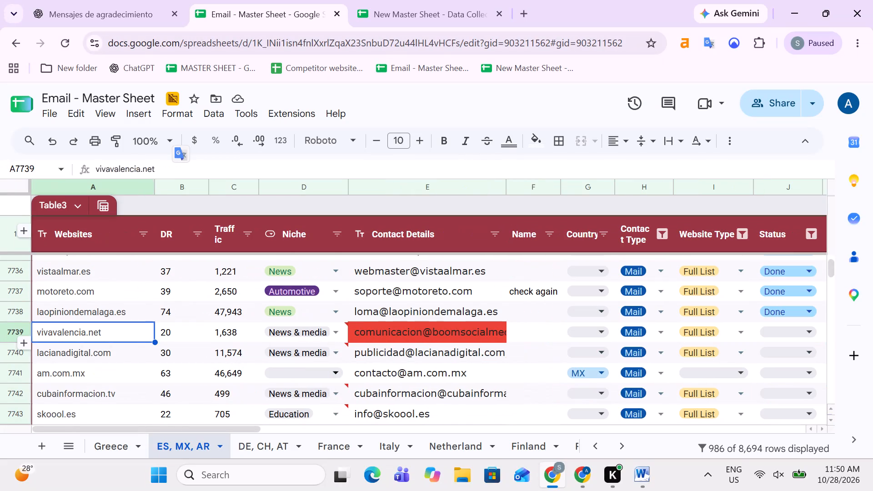
key("Right")
key("Right")
key("Right")
key("Right")
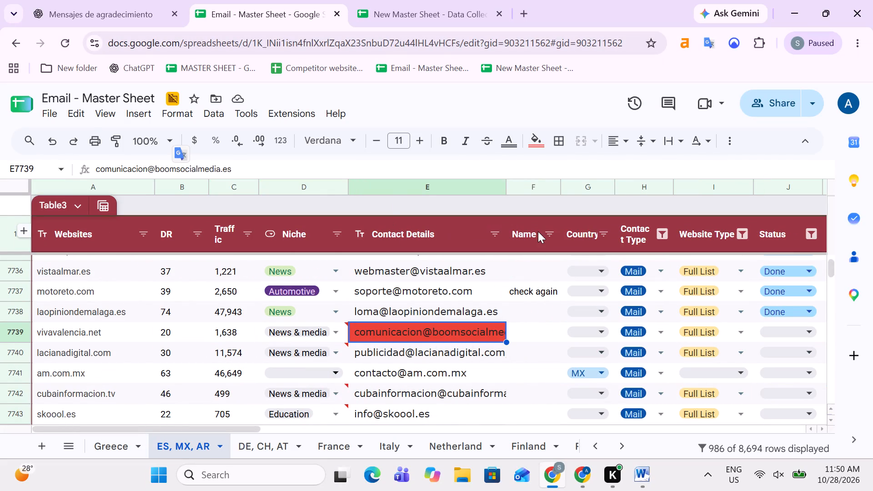
triple_click(183, 167)
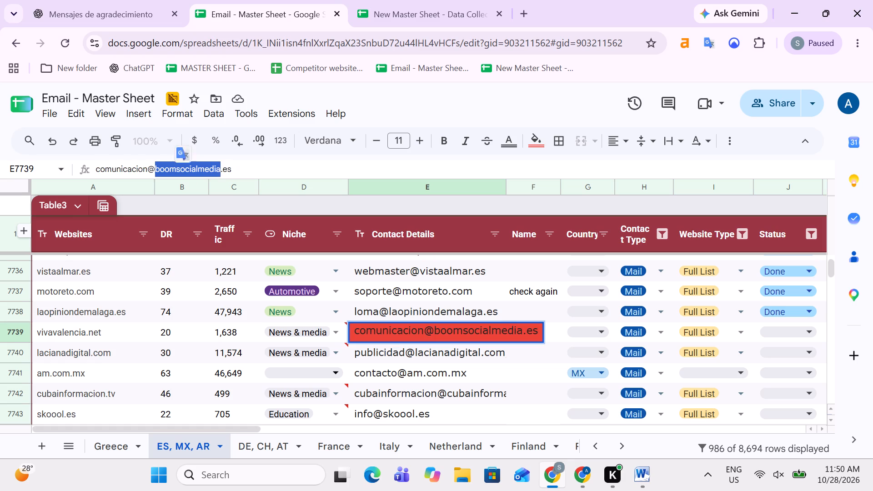
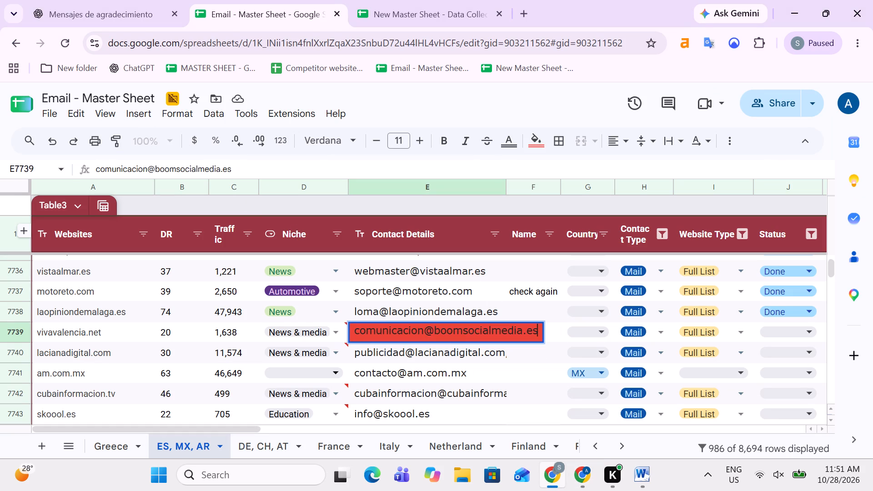
Add a trailing space to the contact e-mail in the vivavalencia.net row.
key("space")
key("Tab")
Add Same Webmaster to the Contact Type of the vivavalencia.net row, alongside Mail.
key("Right")
key("Right")
key("Right")
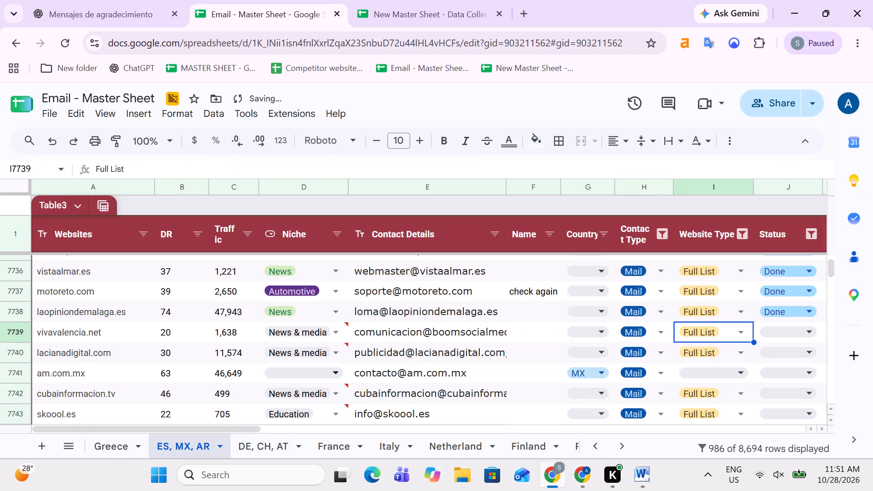
key("Left")
key("Right")
key("Left")
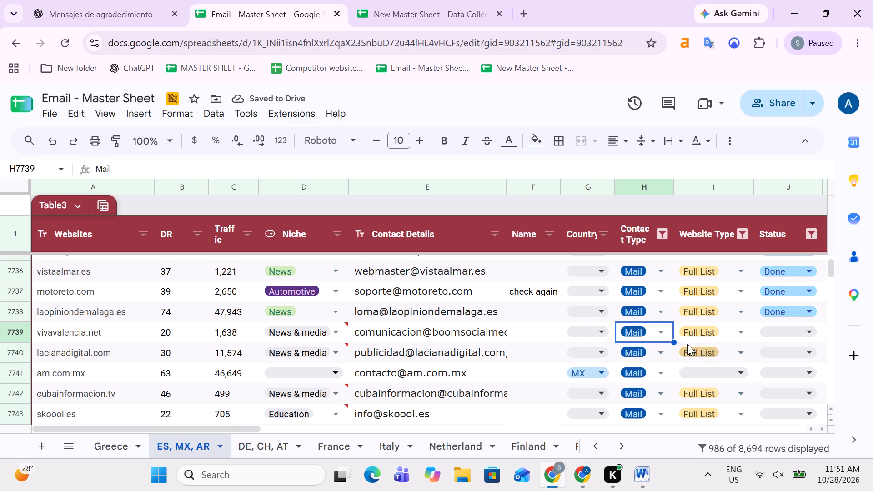
left_click(663, 336)
scroll(672, 430, "down", 3)
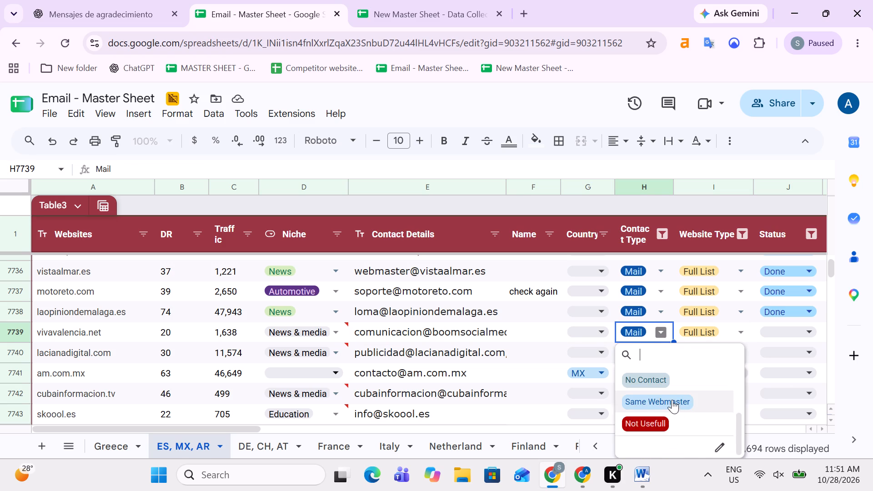
left_click(672, 400)
Set the Niche of the vivavalencia.net row to News.
left_click(534, 334)
key("Left")
key("Right")
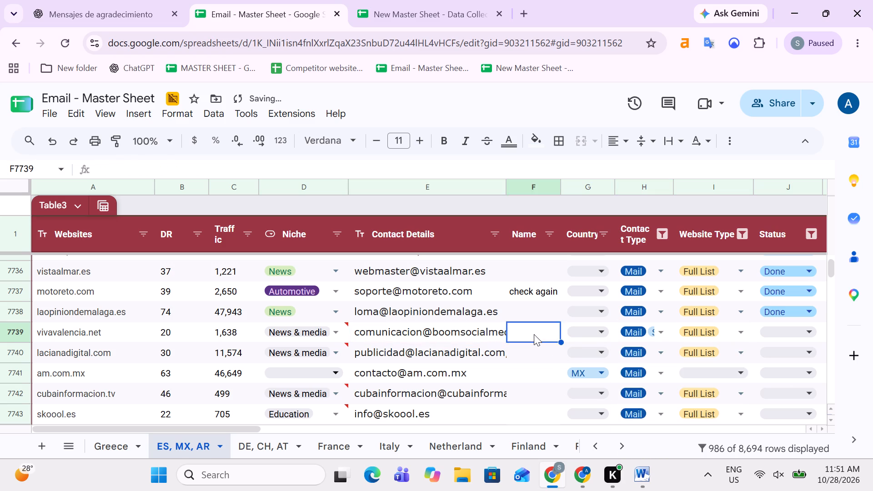
key("Left")
key("Left")
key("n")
key("Down")
key("Return")
Select the domain vivavalencia.net in the Websites column.
key("Up")
key("Right")
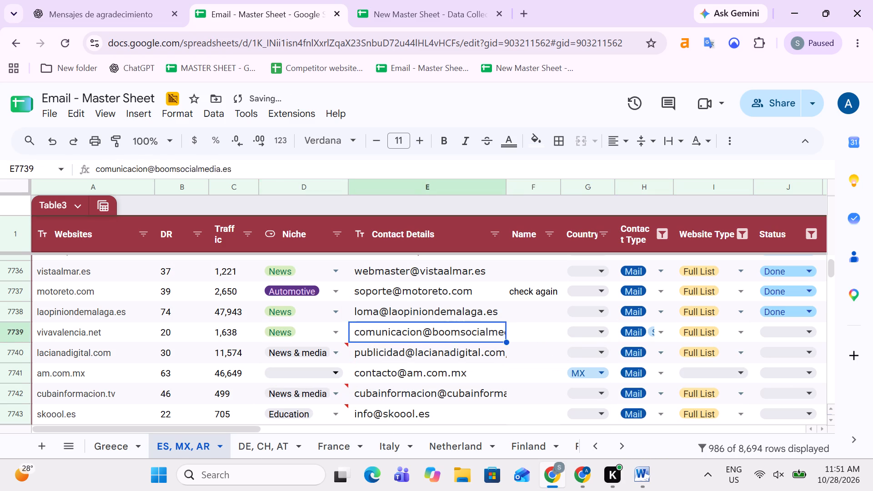
key("Left")
key("Left")
key("Left")
key("Left")
key("Left")
key("Left")
key("Left")
key("Left")
key("Left")
key("Left")
key("Left")
key("Left")
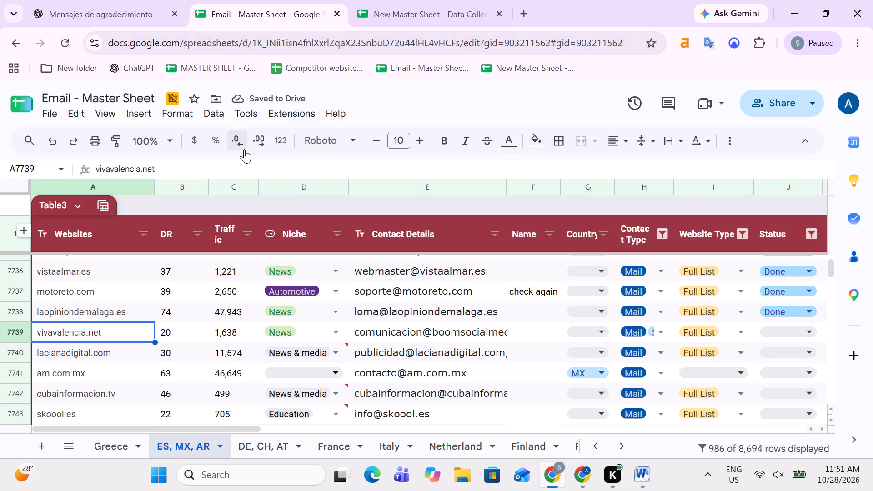
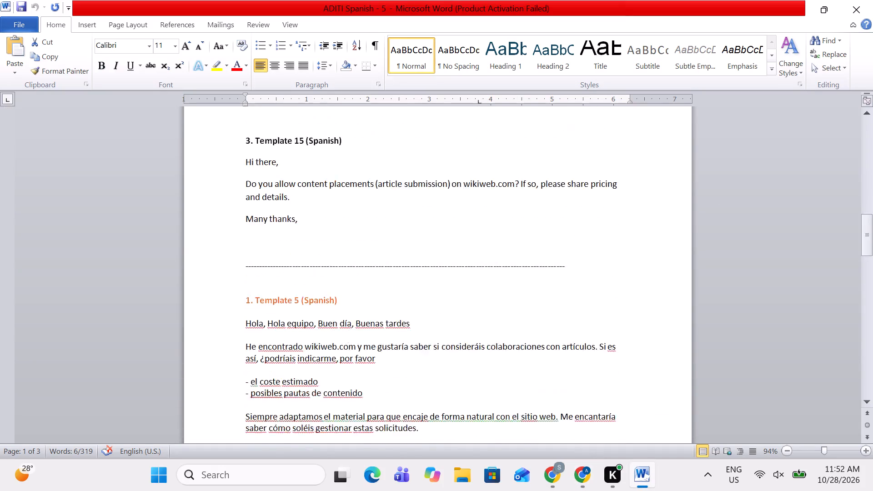
Look through the Spanish versions of Templates 5, 10 and 15 in the outreach template document.
scroll(304, 309, "down", 8)
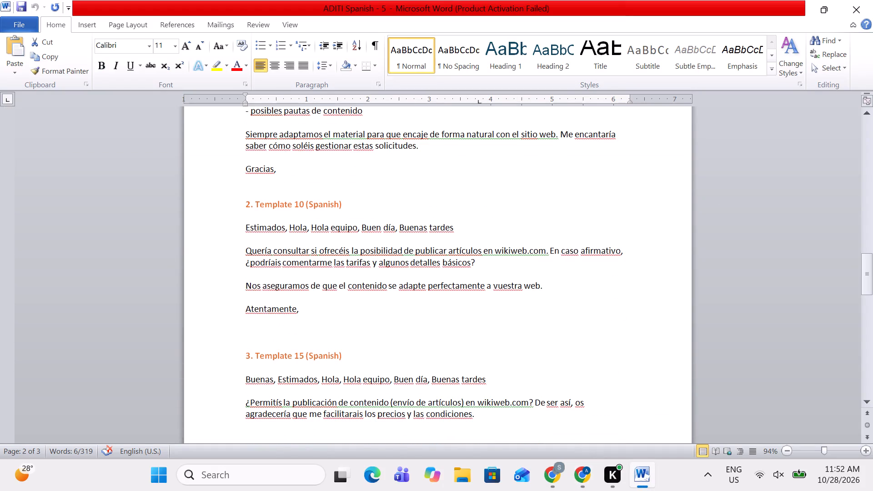
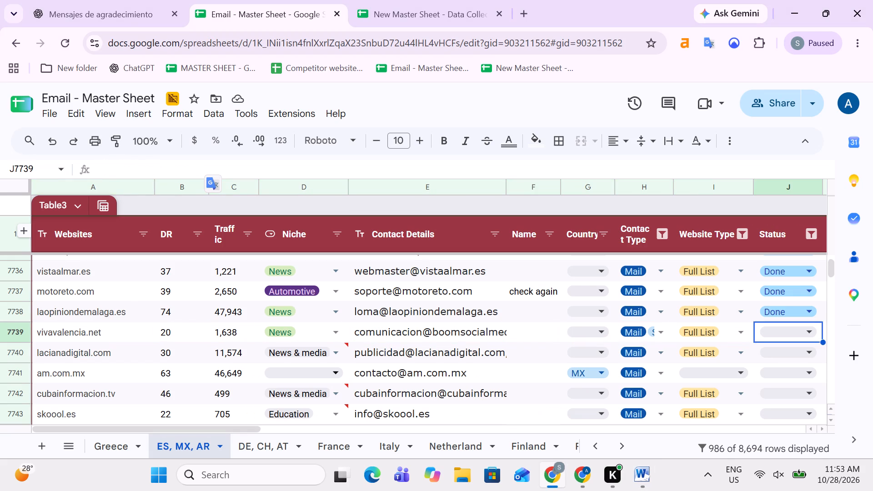
Set the Status of vivavalencia.net to Done.
key("Down")
key("Return")
key("Up")
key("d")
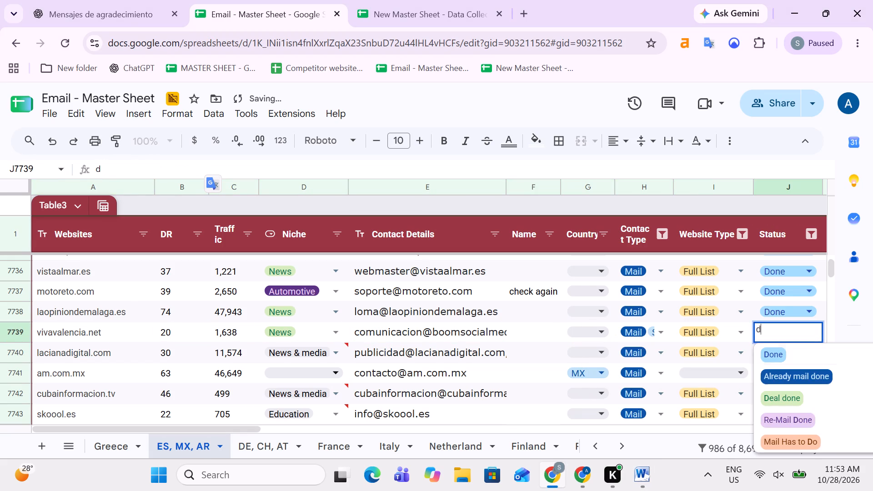
key("Down")
key("Return")
Change the Niche of lacianadigital.com to News.
key("Left")
key("Left")
key("Left")
key("Left")
key("Left")
key("Left")
key("Left")
key("Left")
key("Left")
key("Left")
key("Left")
key("Left")
key("Left")
key("Left")
key("Left")
key("Left")
key("Left")
key("Right")
key("Right")
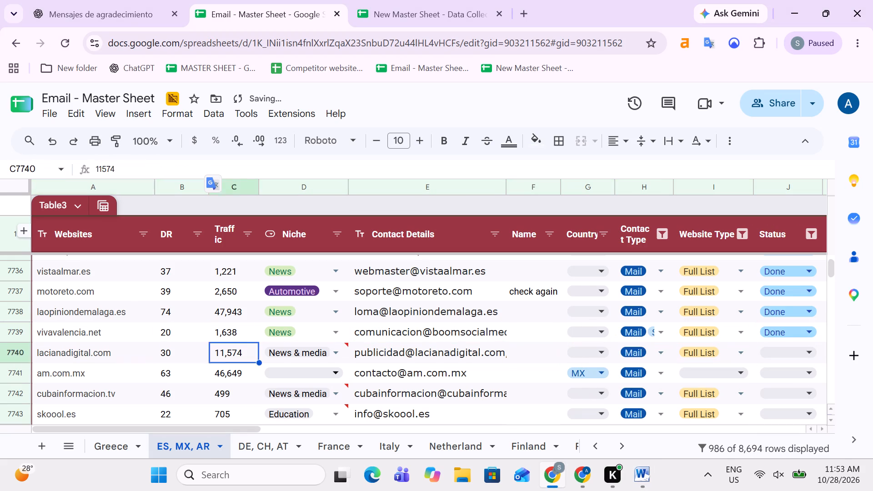
key("Right")
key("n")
key("Down")
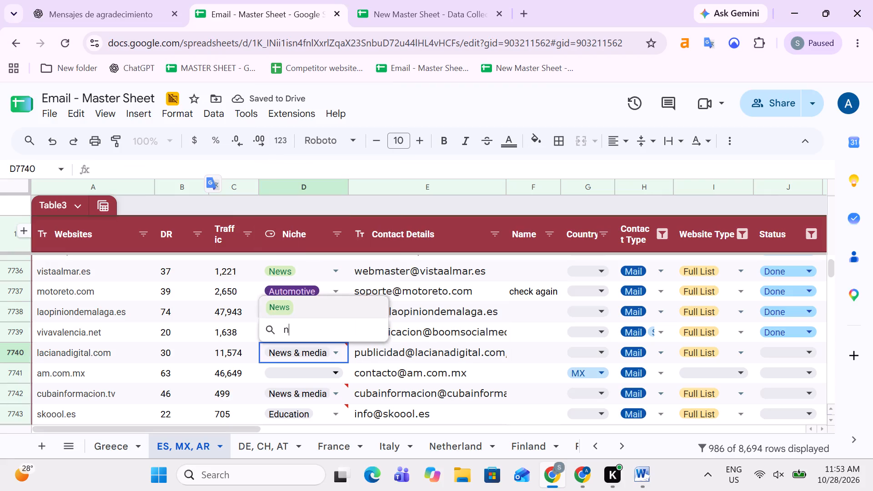
key("Return")
Copy only the first e-mail address from the Contact Details of lacianadigital.com.
key("Up")
key("Right")
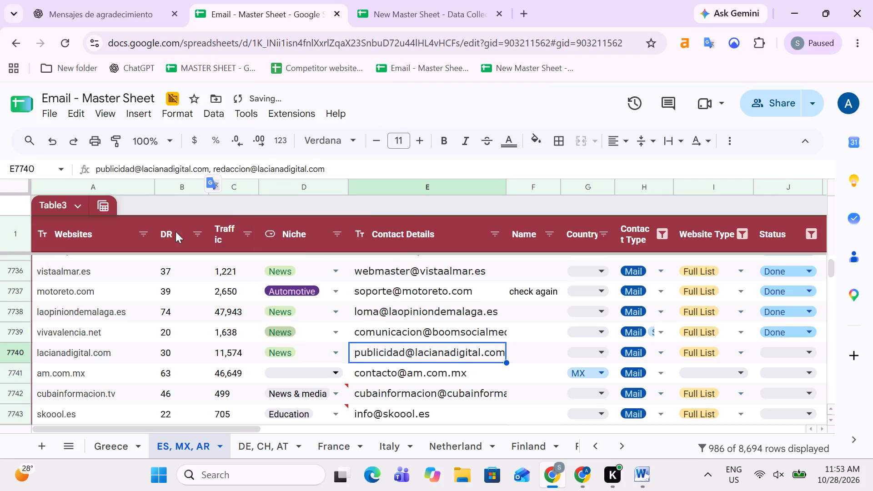
left_click(202, 172)
left_click_drag(202, 172, 120, 171)
key("ctrl+c")
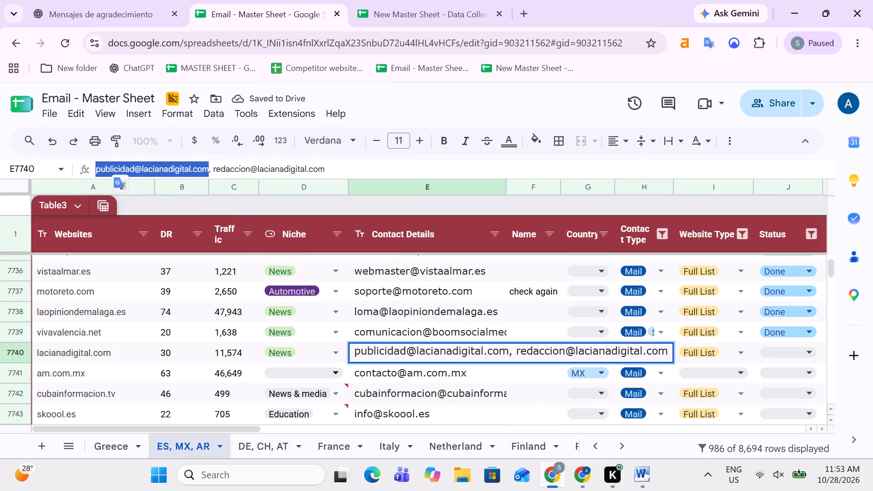
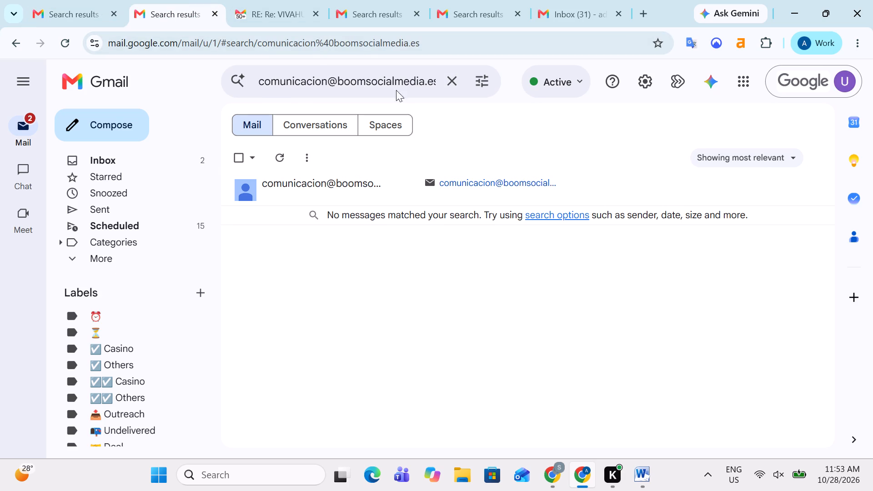
Search the second and third open mailboxes for the copied lacianadigital.com advertising address and check for earlier correspondence.
left_click(438, 77)
key("ctrl+v")
key("Return")
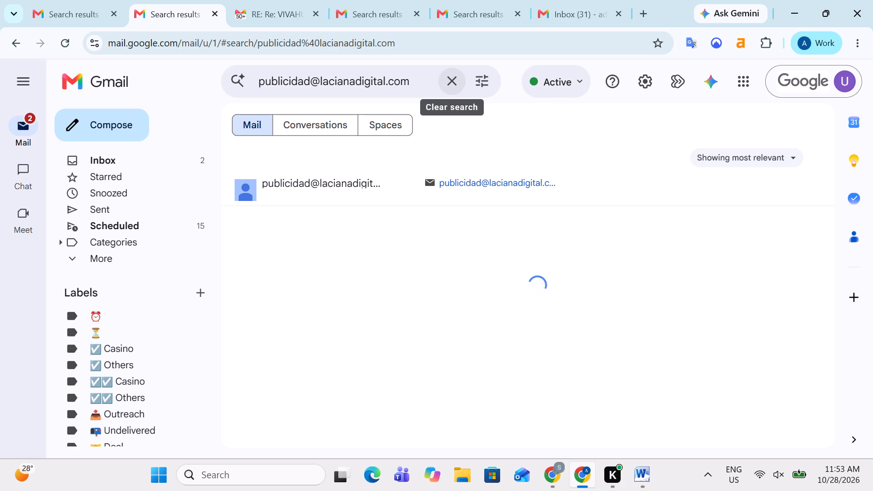
left_click(261, 0)
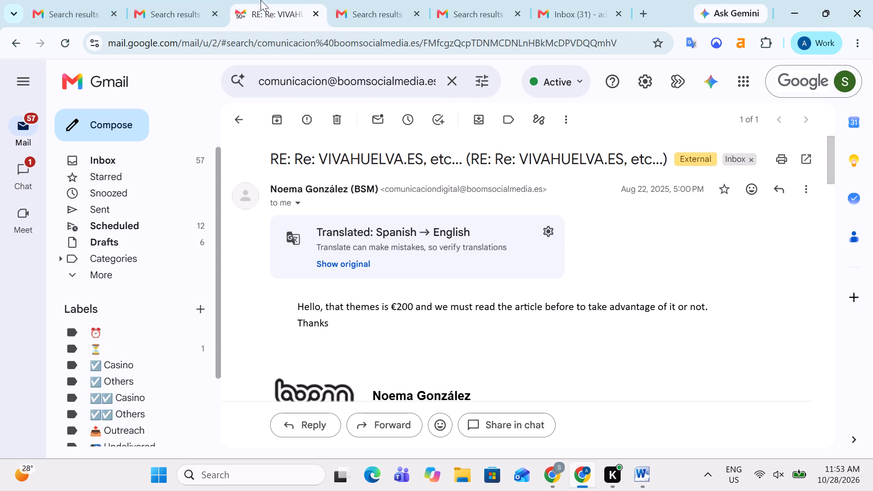
left_click(460, 85)
key("ctrl+v")
key("Return")
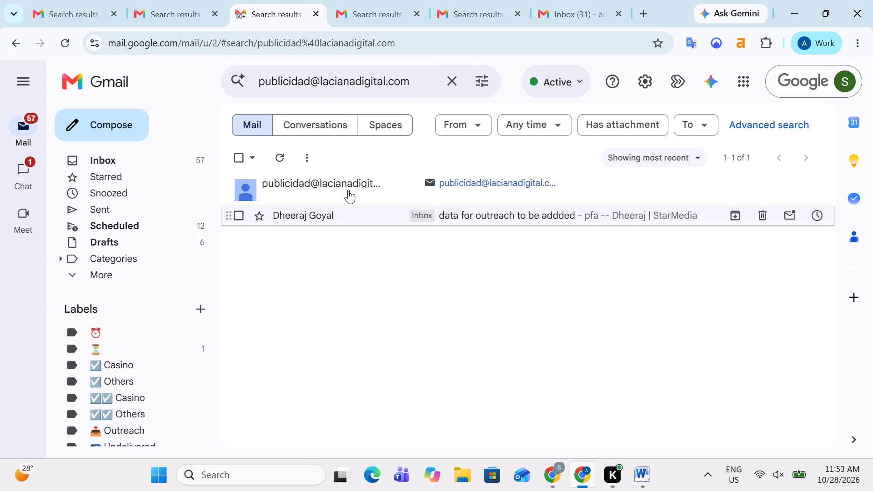
left_click(179, 0)
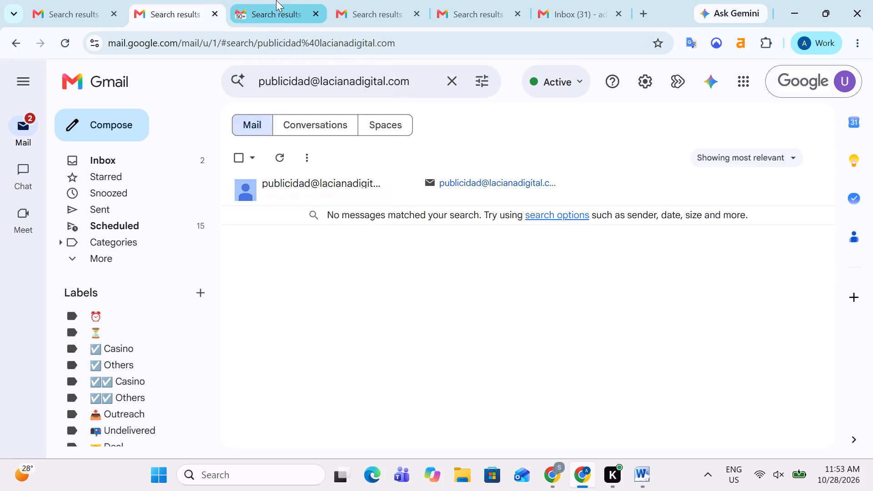
left_click(276, 0)
Search the fourth and fifth open mailboxes for the same lacianadigital.com advertising address.
left_click(396, 0)
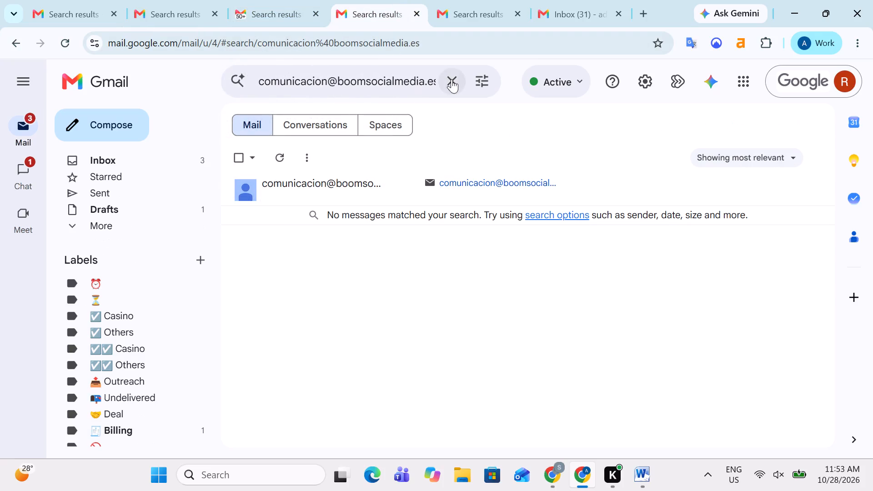
left_click(452, 80)
key("ctrl+v")
key("Return")
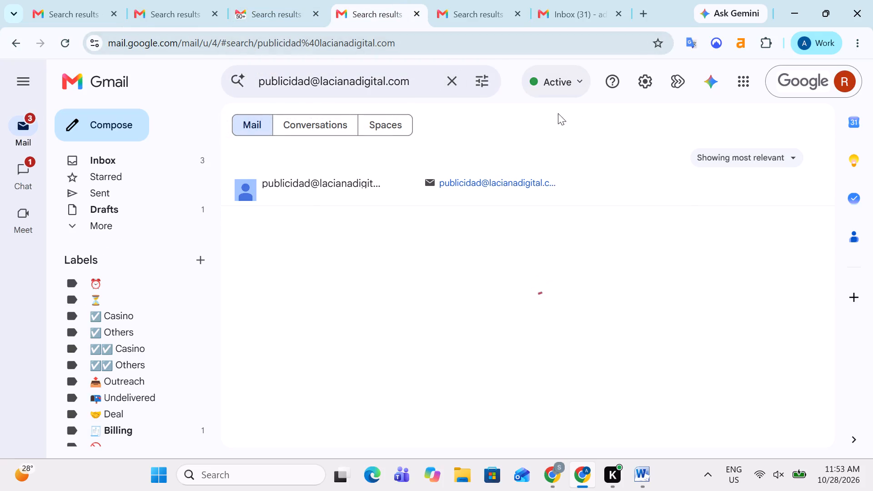
left_click(473, 0)
left_click(457, 87)
key("ctrl+v")
key("Return")
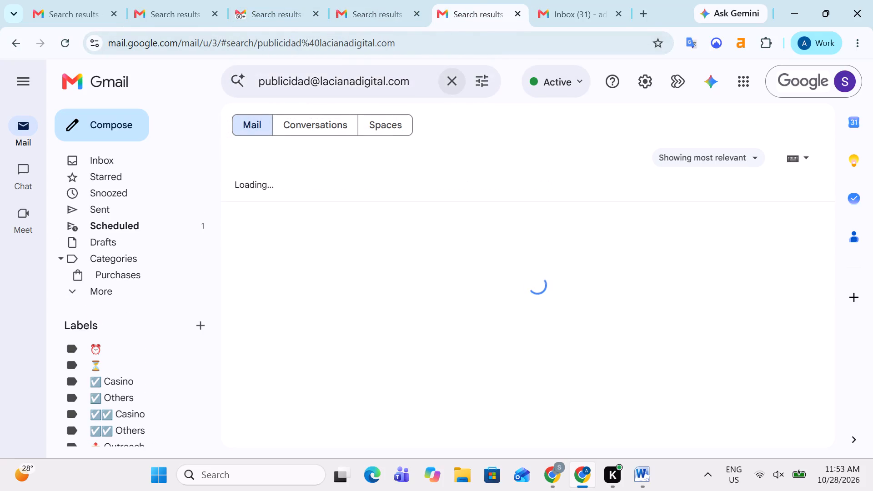
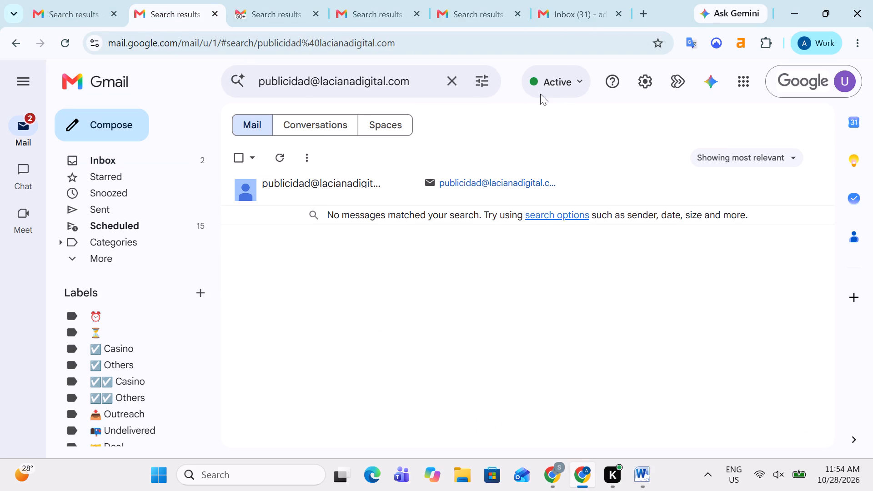
Search the second through fifth open mailboxes for correspondence with the copied editorial (redaccion) address of lacianadigital.com.
left_click(457, 82)
key("ctrl+v")
key("Return")
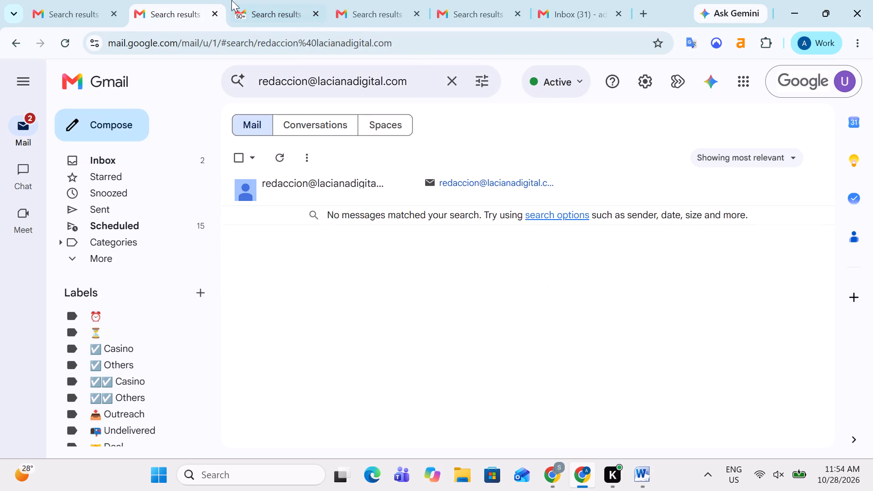
left_click(236, 0)
left_click(459, 96)
key("ctrl+v")
key("Return")
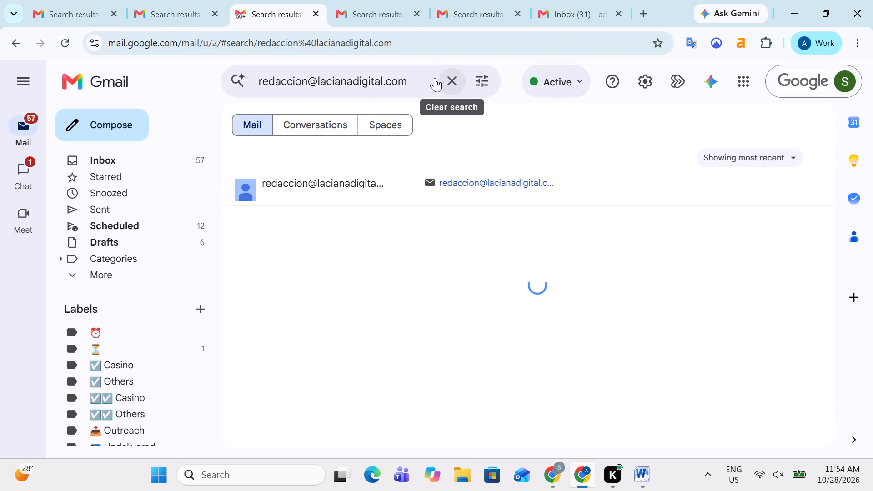
left_click(398, 0)
left_click(452, 75)
key("ctrl+v")
key("Return")
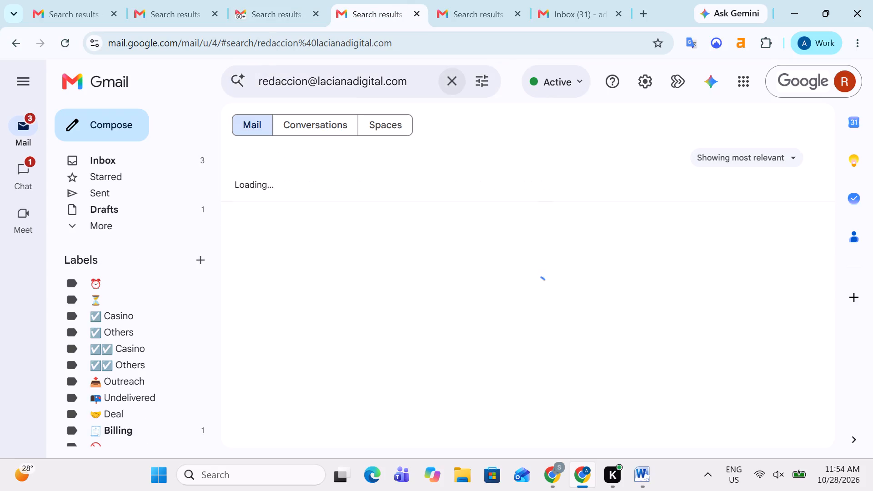
left_click(460, 0)
left_click(452, 80)
key("ctrl+v")
key("Return")
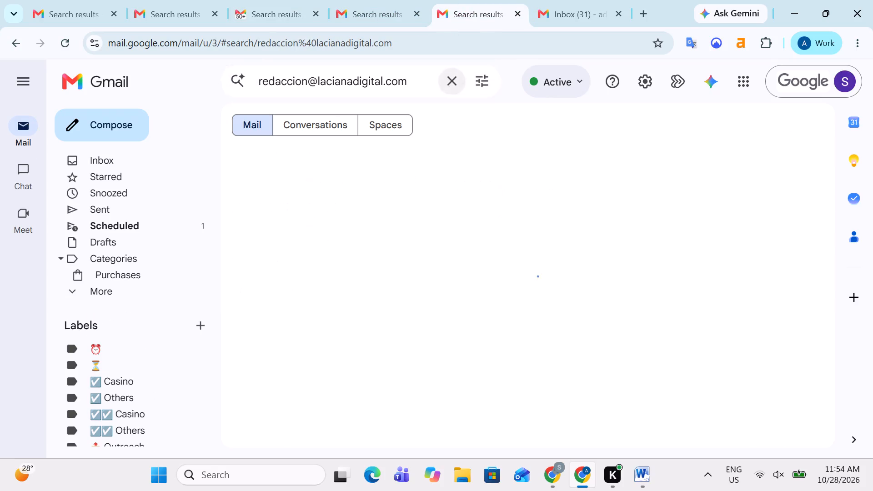
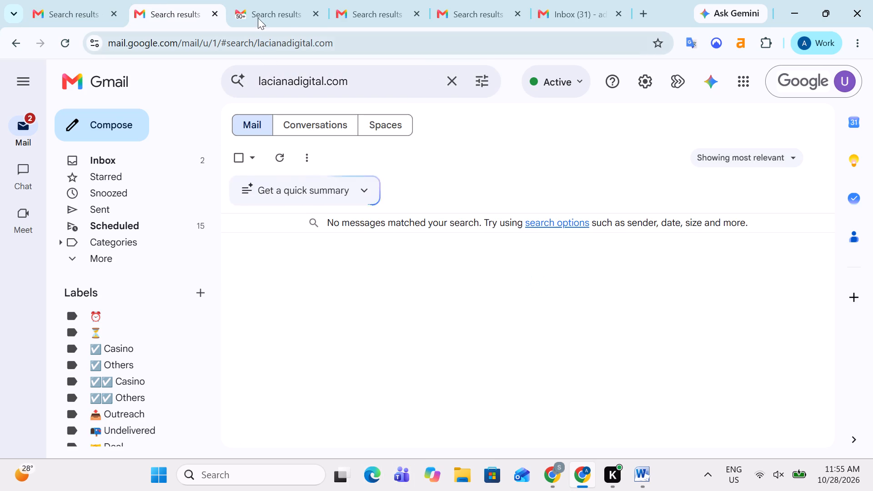
Search the third and fourth open Gmail mailboxes for earlier correspondence with lacianadigital.com.
left_click(292, 0)
left_click(457, 85)
key("ctrl+v")
key("Return")
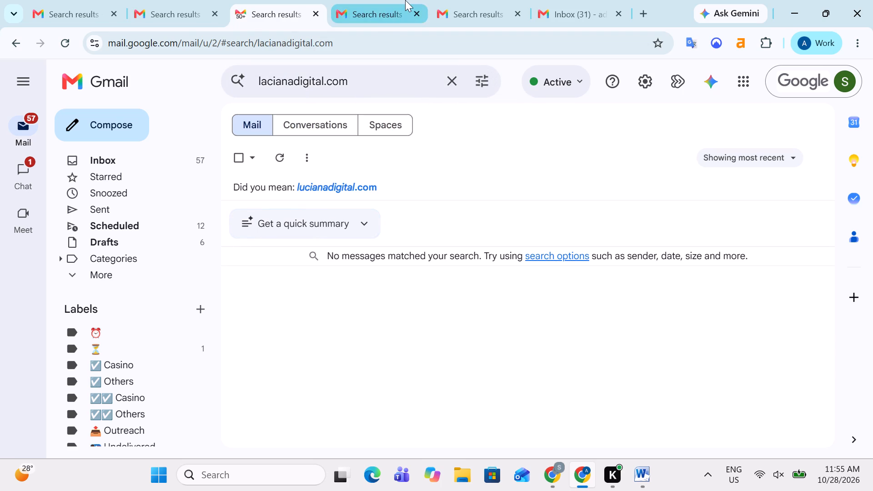
left_click(403, 0)
left_click(443, 83)
key("ctrl+v")
key("Return")
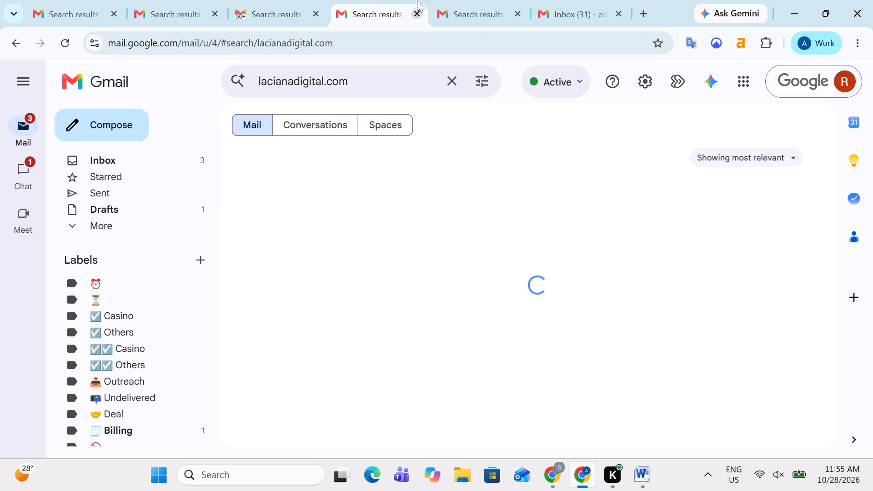
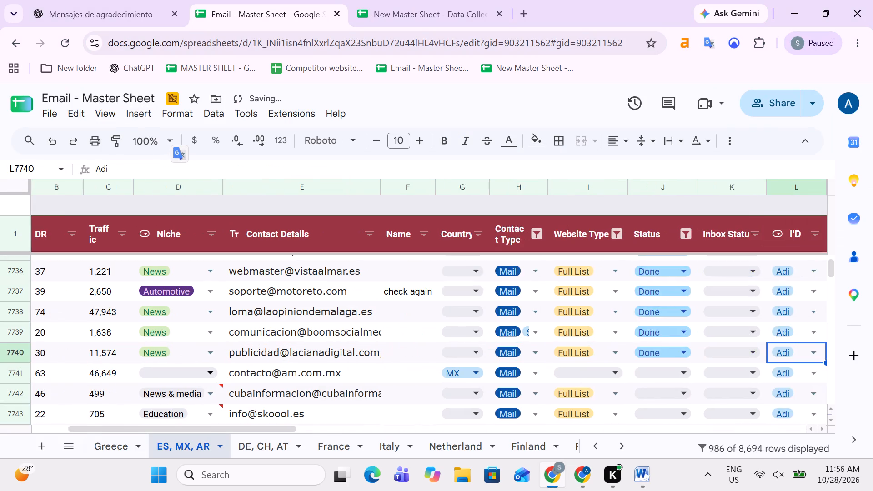
Select the consecutive Done entries in the Status column from row 7720 to check how many there are.
key("Right")
key("Right")
key("Left")
key("ctrl+Up")
key("Down")
key("Left")
key("Left")
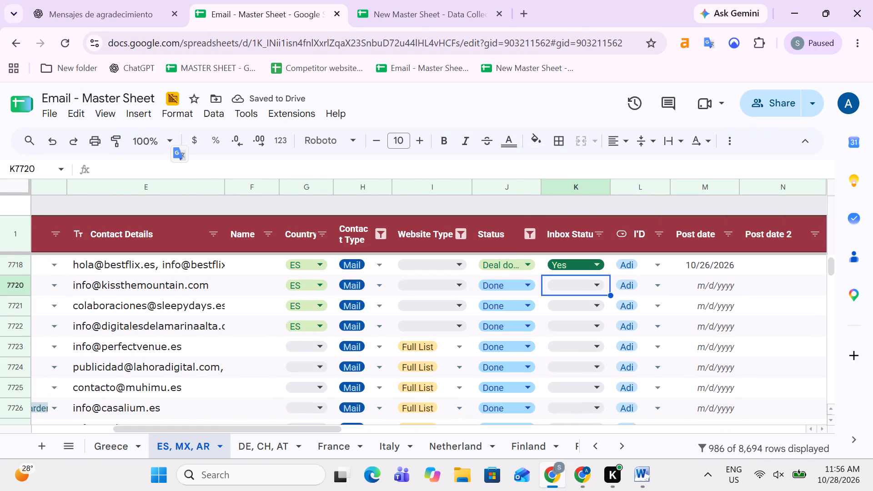
key("Left")
key("ctrl+shift+Down")
key("Down")
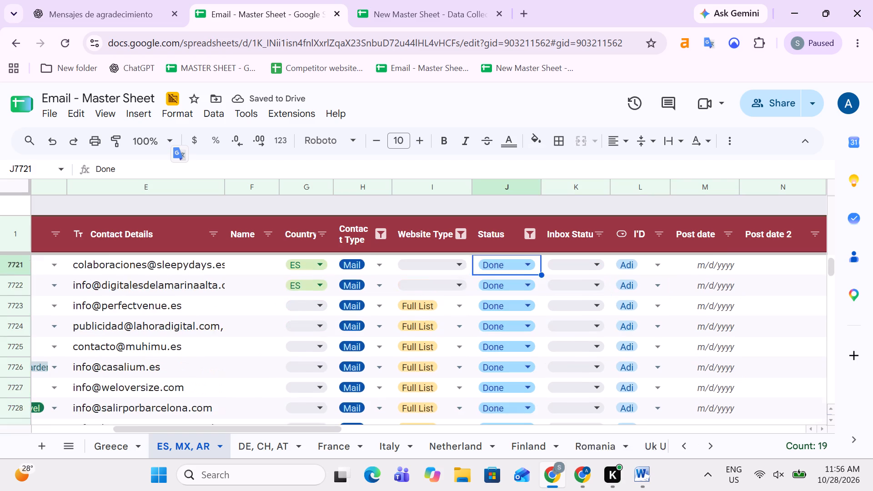
Set the Niche of am.com.mx, the first row without a status after the Done entries, to informational.
key("ctrl+Down")
key("Down")
key("Down")
key("Down")
key("Down")
key("Down")
key("Up")
key("Up")
key("Up")
key("Up")
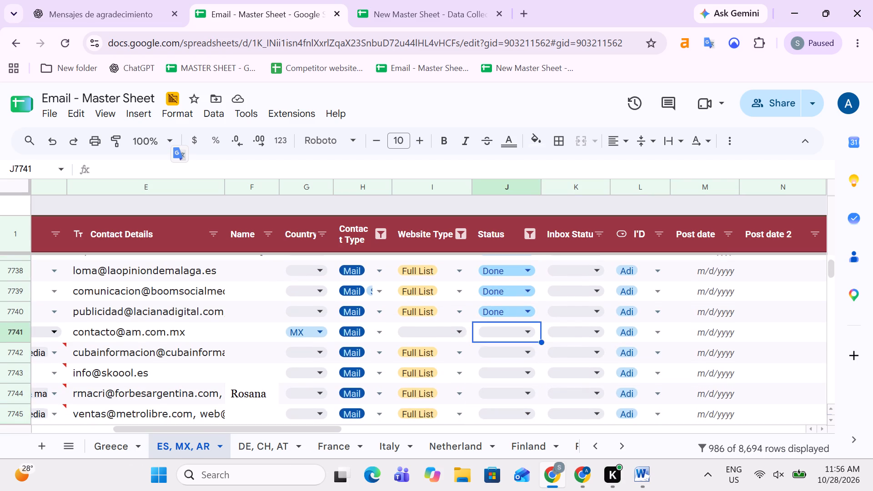
key("Right")
key("Left")
key("Left")
key("Left")
key("Left")
key("Left")
key("Left")
key("Left")
key("Left")
key("Left")
key("Left")
key("Left")
key("Left")
key("Left")
key("Left")
key("Left")
key("Left")
key("Left")
key("Left")
key("Right")
key("Right")
key("Right")
key("Right")
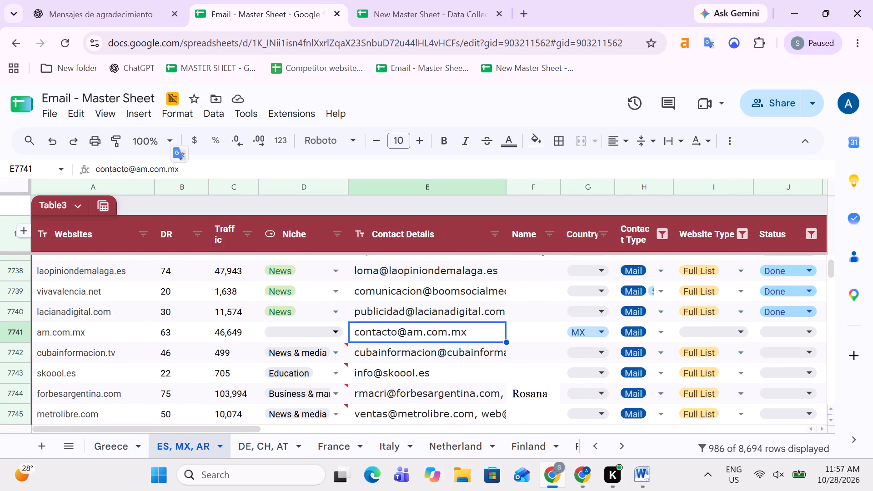
key("Left")
key("Left")
key("Left")
key("Left")
key("Left")
key("Left")
key("Left")
key("Left")
key("Left")
key("Right")
key("Right")
key("Right")
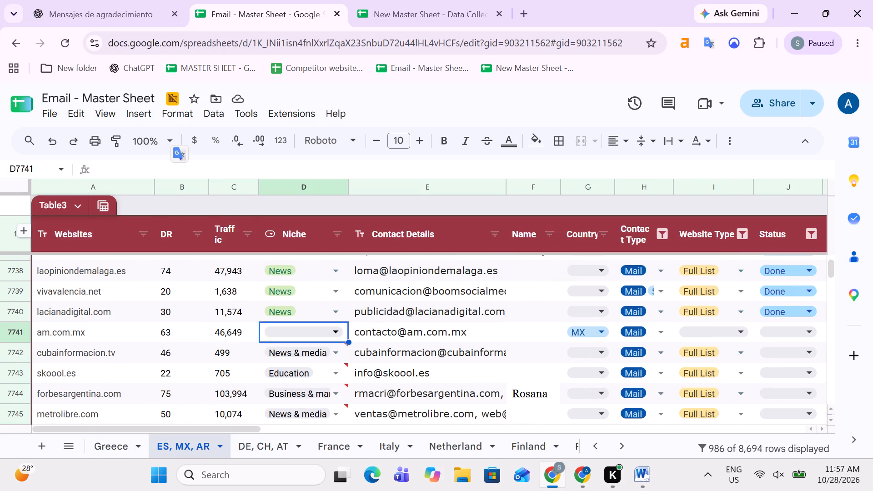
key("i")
key("Down")
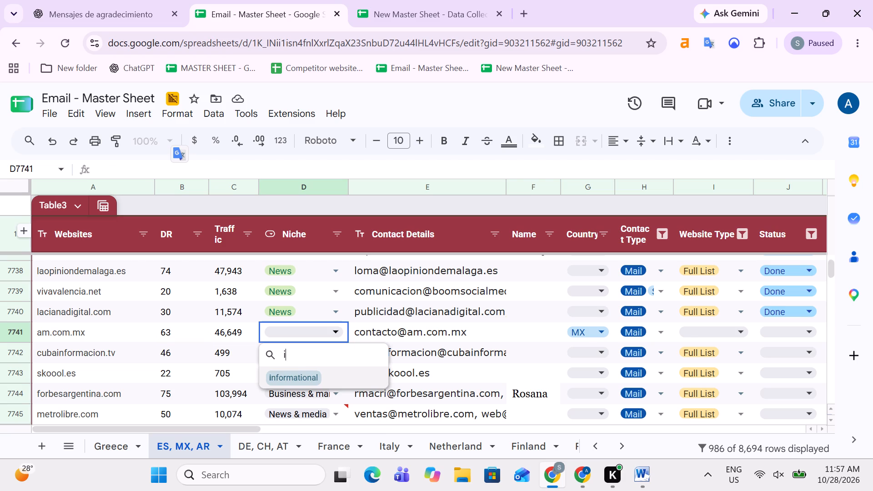
key("Return")
key("Up")
key("Right")
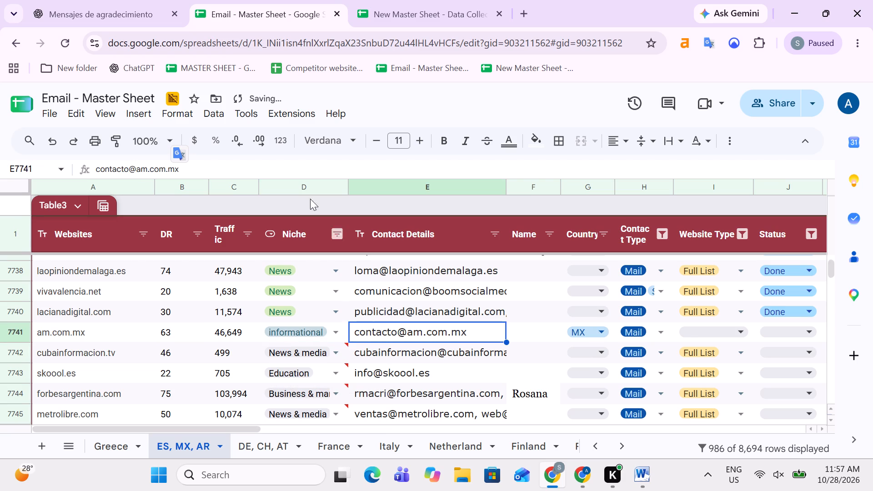
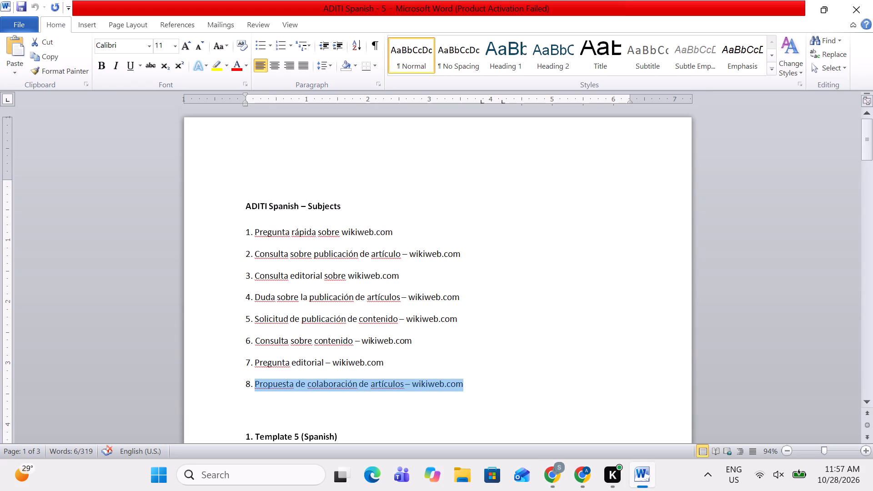
Select the second subject in the ADITI Spanish subjects list, "Consulta sobre publicación de artículo – wikiweb.com".
left_click(275, 259)
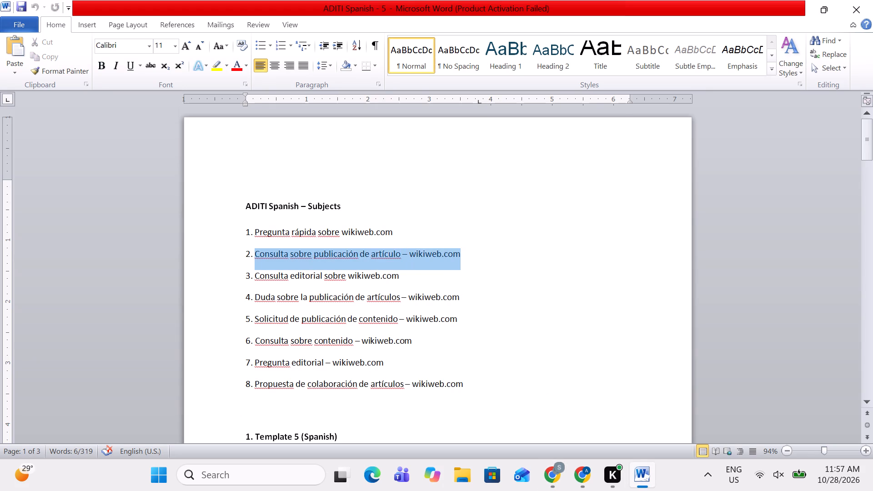
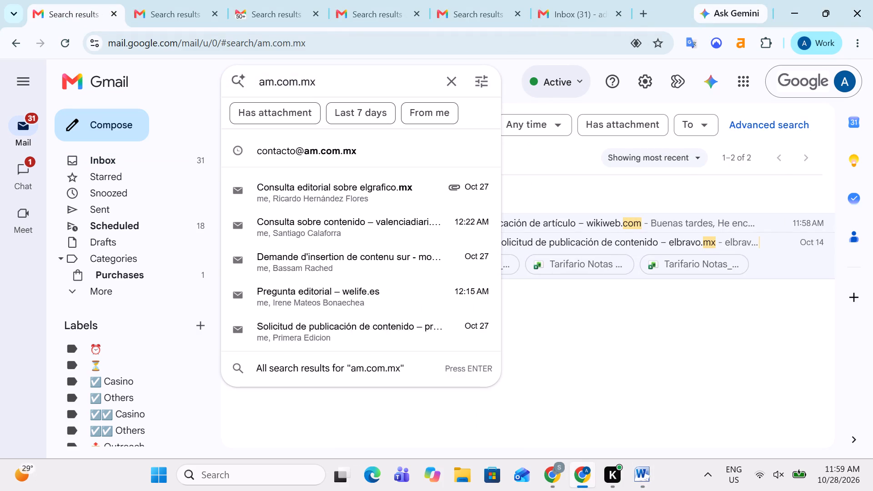
Search the first mailbox for the exact phrase "am.com.mx" by enclosing the domain in quotation marks.
key("shift+quotedbl")
key("Left")
key("Left")
key("Left")
key("Left")
key("Left")
key("Left")
key("Left")
key("Left")
key("Left")
key("Left")
key("Left")
key("Left")
key("Left")
key("Left")
key("Left")
key("Left")
key("Left")
key("Left")
key("Left")
key("Left")
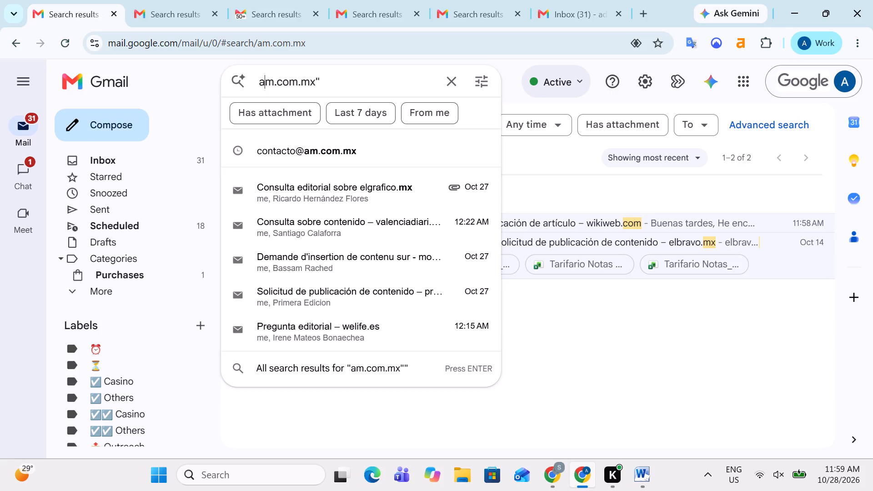
key("shift+quotedbl")
key("Return")
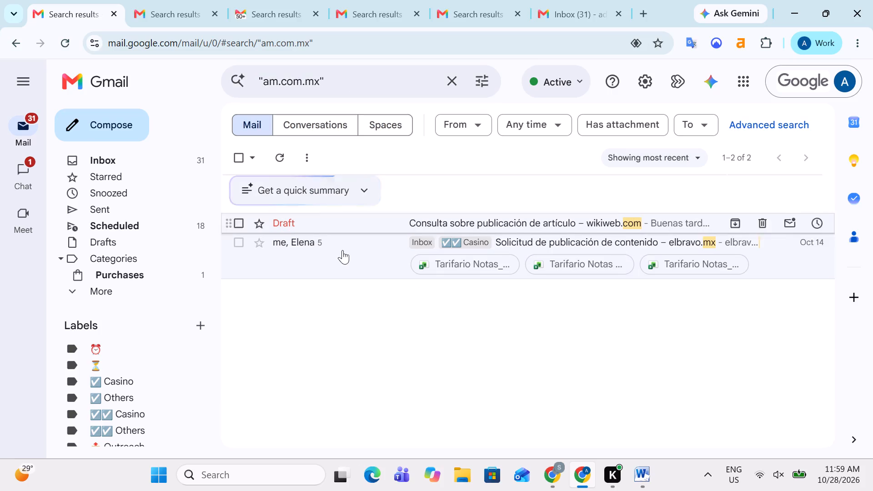
left_click(391, 262)
scroll(433, 280, "down", 3)
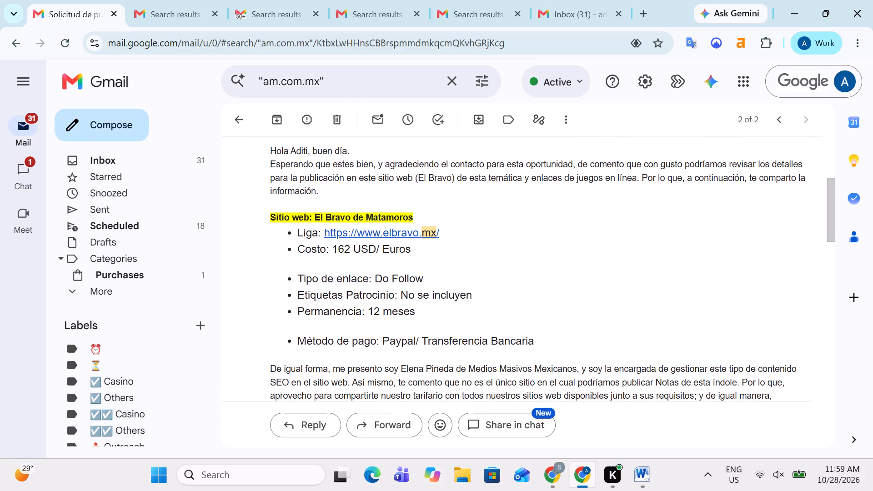
scroll(447, 294, "down", 4)
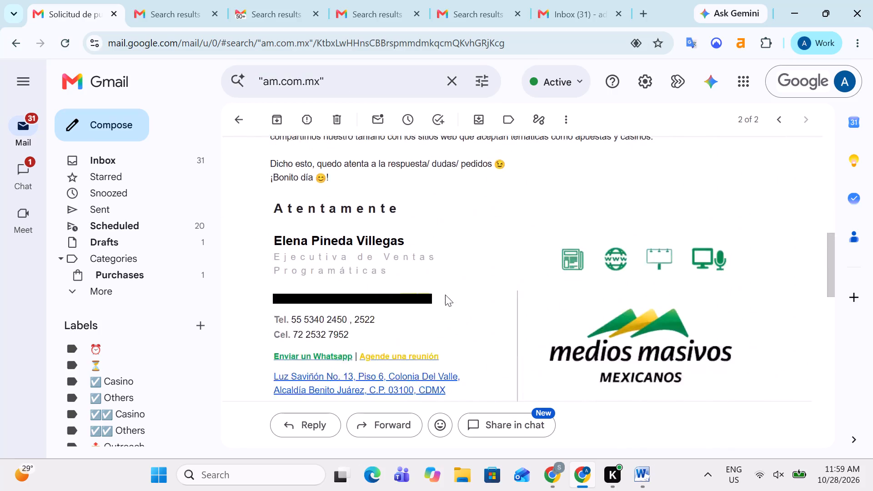
scroll(445, 295, "down", 9)
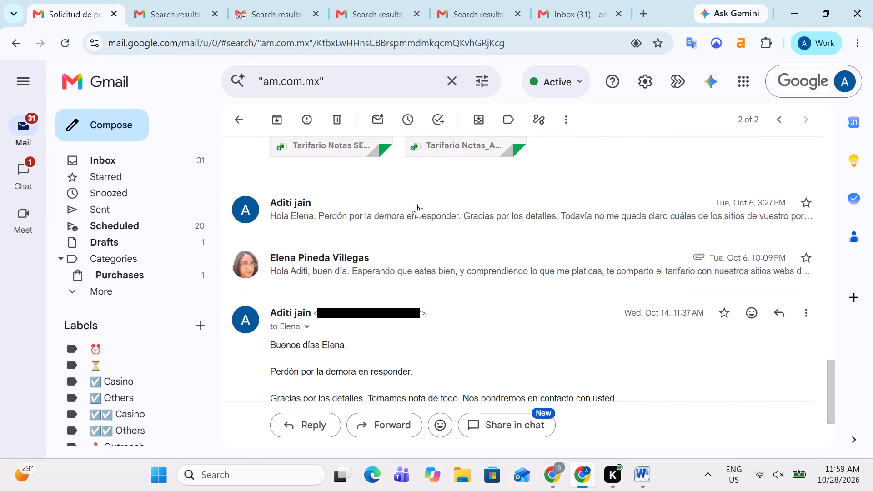
scroll(430, 267, "up", 3)
scroll(431, 271, "down", 4)
scroll(392, 206, "up", 1)
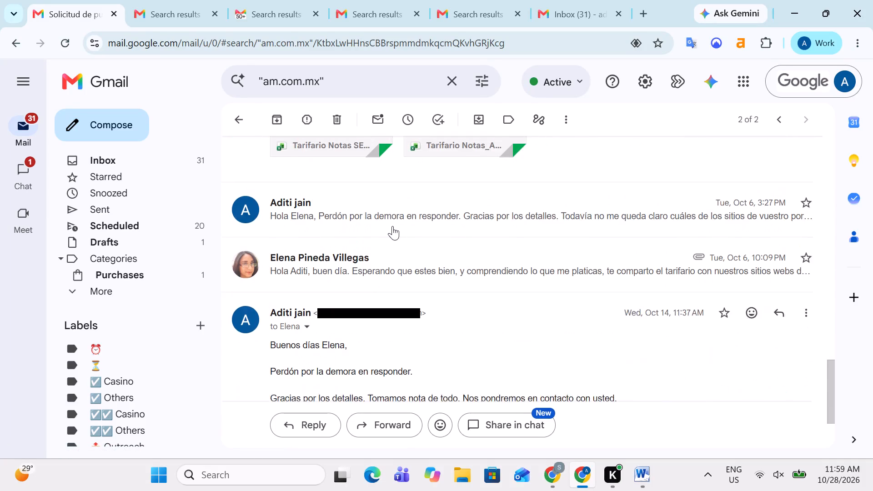
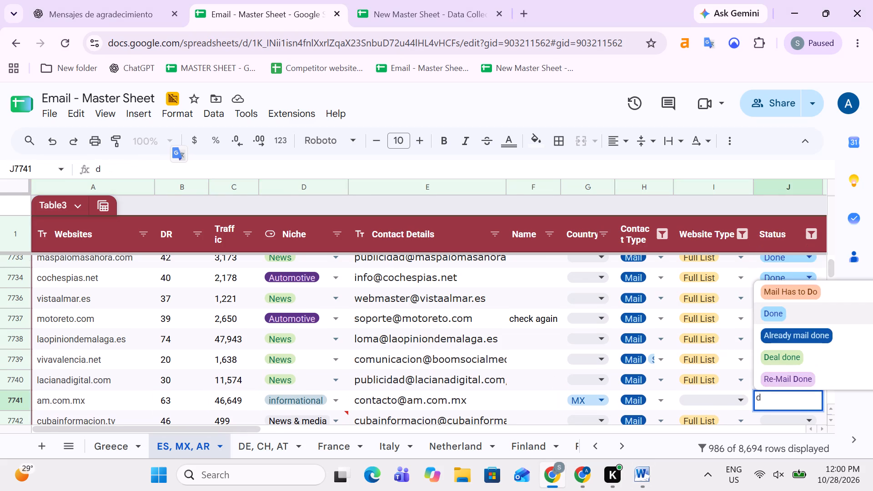
Set the Status of the am.com.mx row to Done.
key("Up")
key("Right")
Enter today's date, 10/28/2026, as the Post date in row 7717.
key("Right")
key("Right")
key("Right")
key("Left")
key("ctrl+Up")
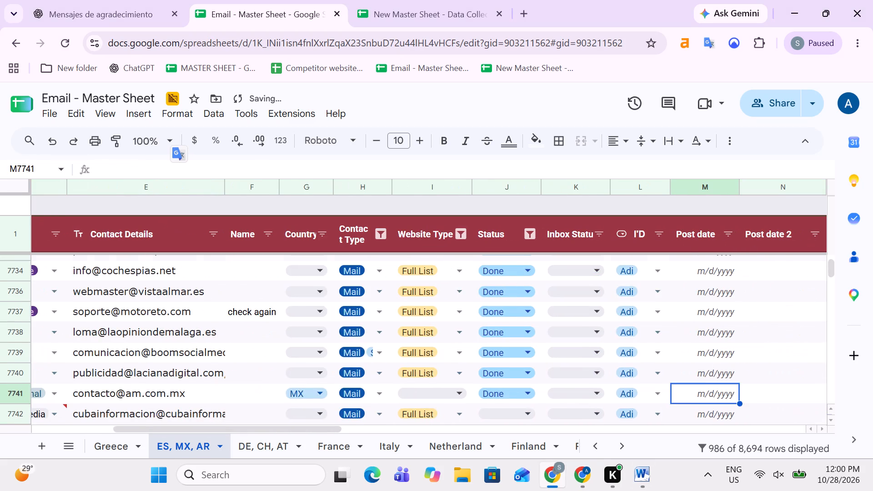
key("Down")
key("Left")
key("Left")
key("Left")
key("ctrl+shift+Down")
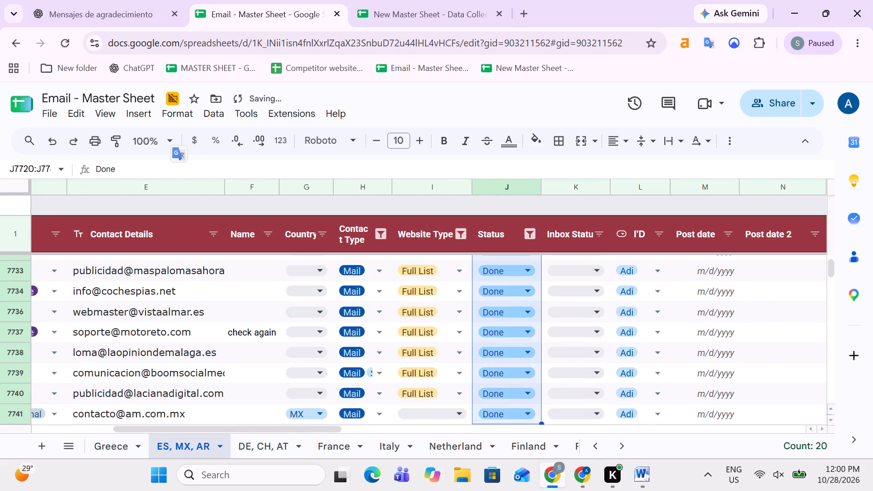
key("Up")
key("Up")
key("Up")
key("Down")
key("Right")
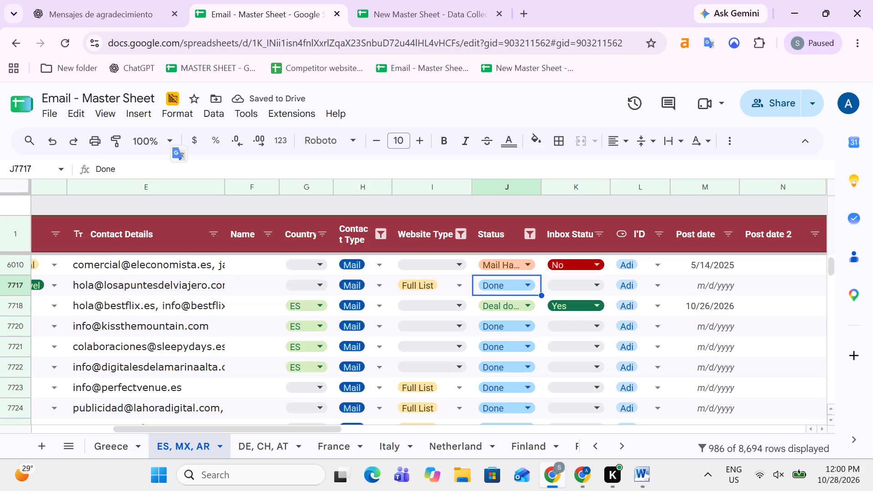
key("Right")
key("Right")
key("ctrl+semicolon")
key("Right")
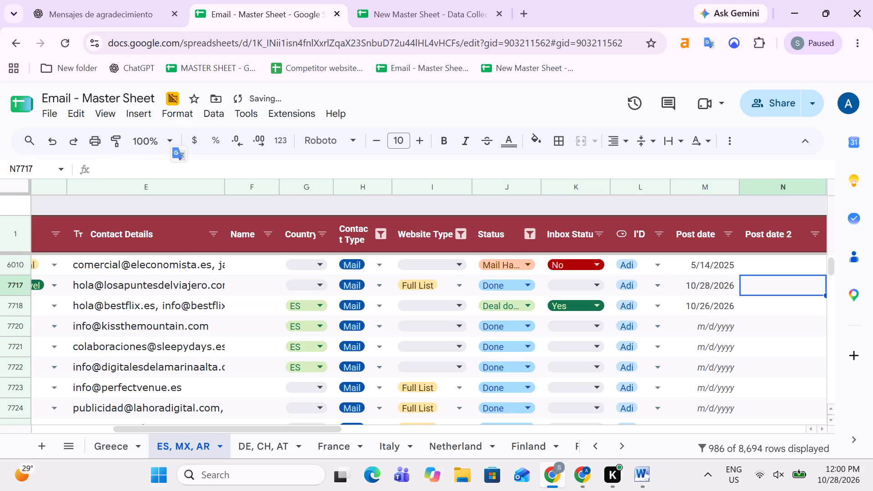
Copy the 10/28/2026 Post date from row 7717 into the Post date cells of the visible rows 7720 through 7741.
key("Left")
key("ctrl+c")
key("Down")
key("Down")
key("Left")
key("Left")
key("Left")
key("ctrl+Down")
key("Right")
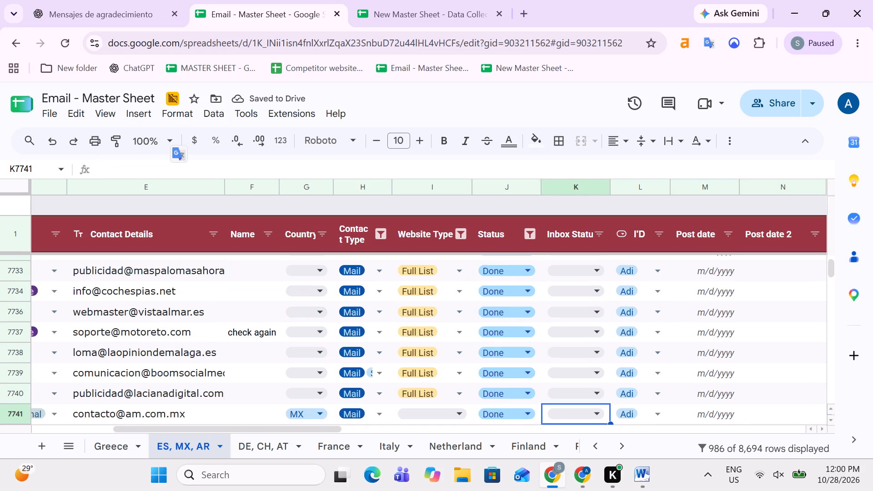
key("Right")
key("Right")
key("ctrl+v")
key("ctrl+shift+Up")
key("shift+Down")
key("ctrl+v")
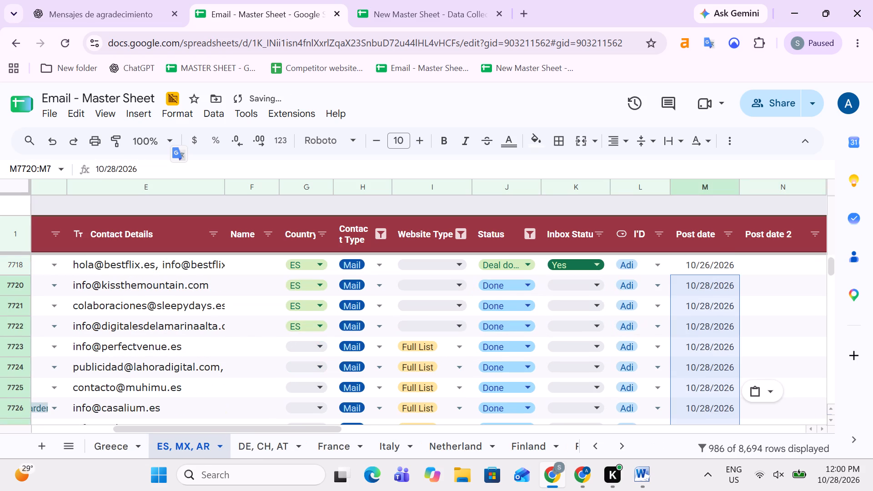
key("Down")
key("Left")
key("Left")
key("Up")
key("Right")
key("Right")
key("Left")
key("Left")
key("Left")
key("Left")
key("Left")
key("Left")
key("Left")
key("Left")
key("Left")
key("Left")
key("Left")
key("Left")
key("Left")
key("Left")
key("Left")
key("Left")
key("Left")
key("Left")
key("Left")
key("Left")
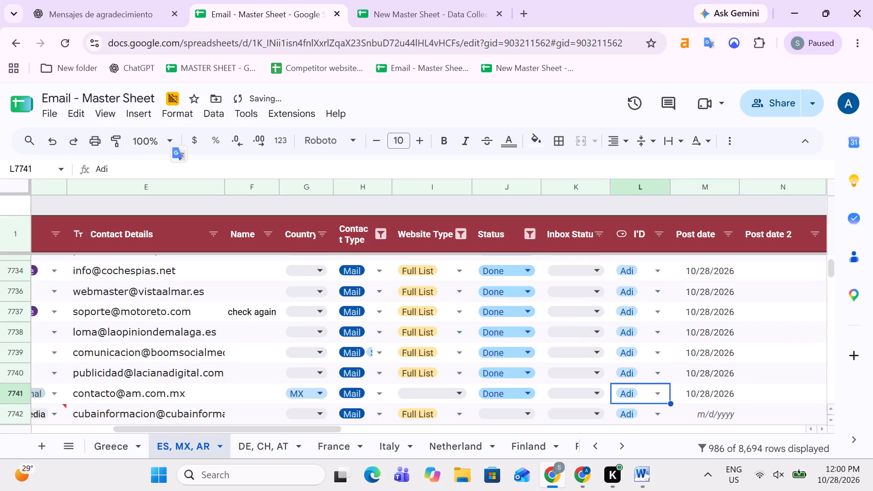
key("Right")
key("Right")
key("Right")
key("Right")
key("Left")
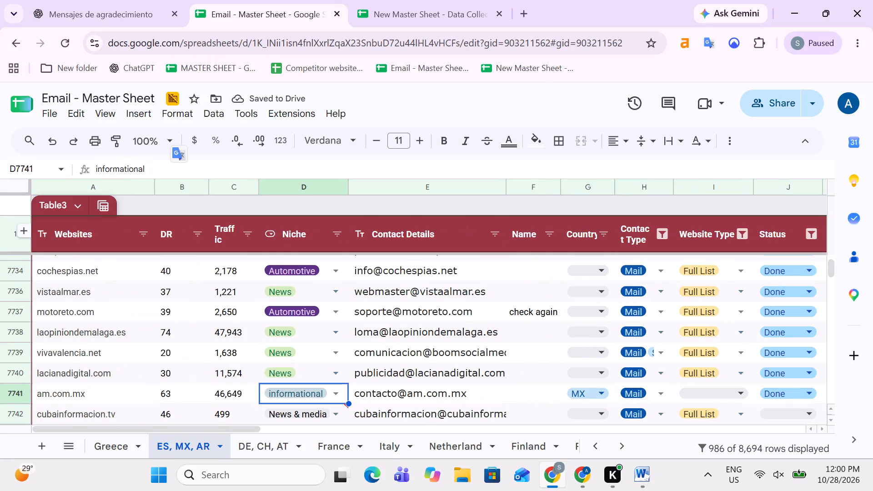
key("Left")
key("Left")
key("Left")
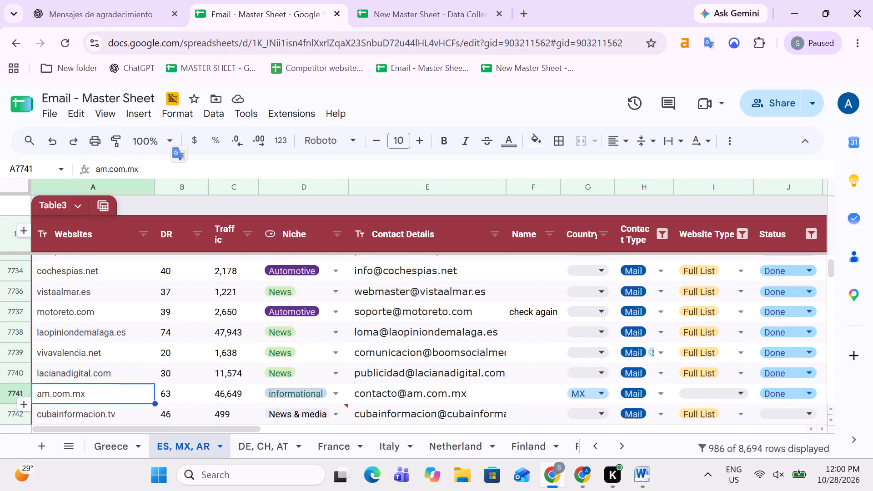
Switch to Word, save the Spanish message templates document and close it.
key("alt+Tab")
left_click(460, 256)
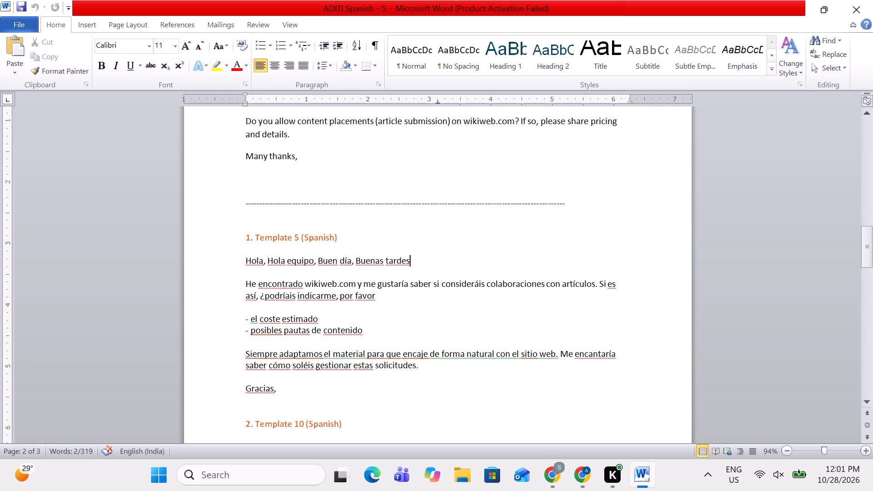
key("ctrl+s")
key("ctrl+s")
left_click(861, 7)
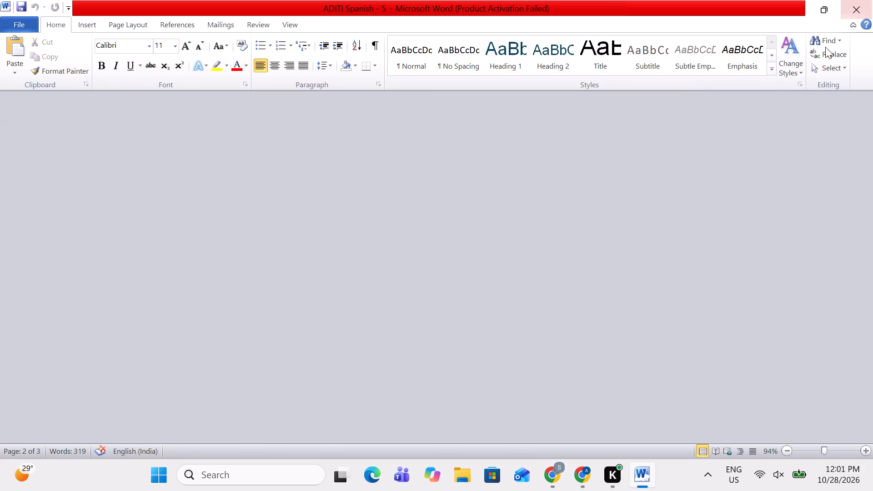
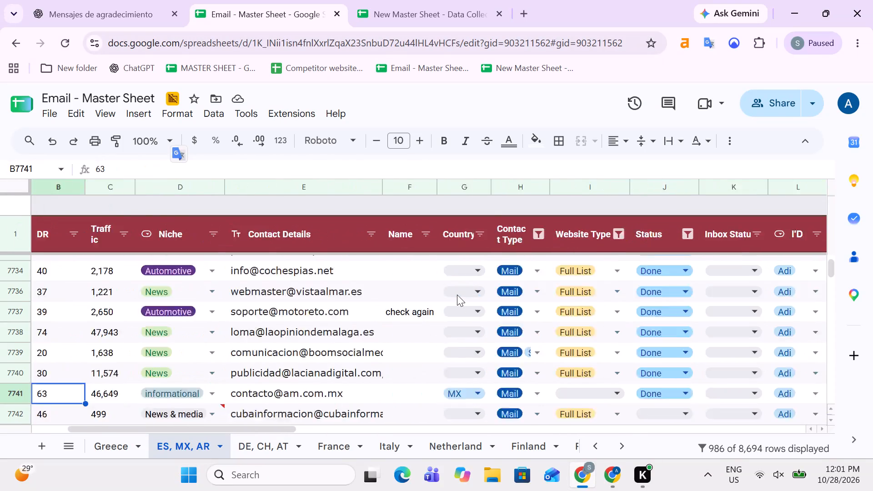
Look at the New Master Sheet, and return to the Email Master Sheet at the contact details of am.com.mx.
left_click(409, 5)
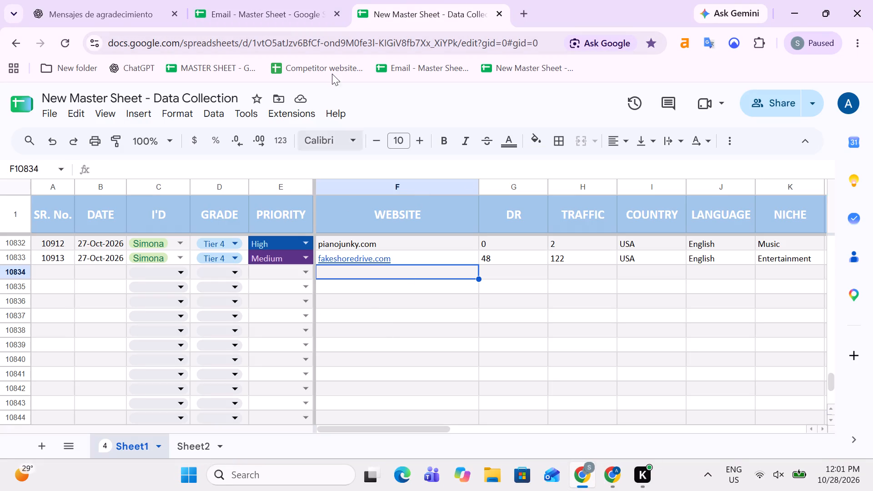
left_click(288, 0)
left_click(441, 401)
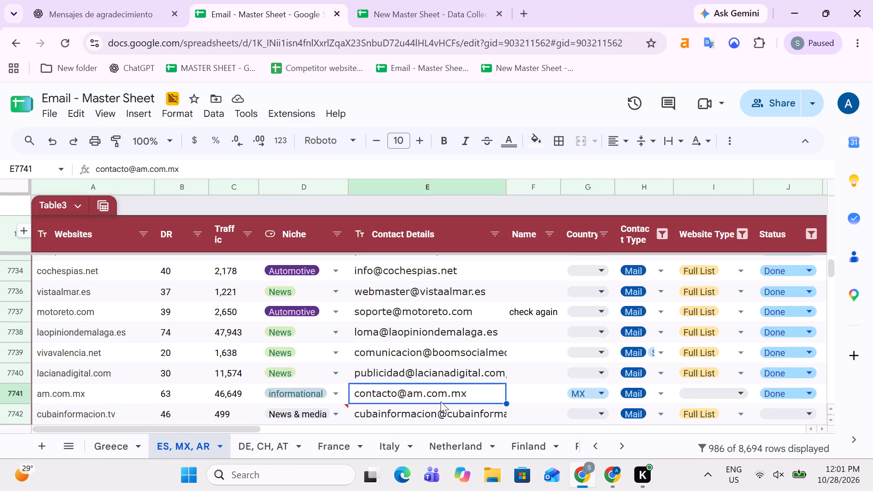
Remove all active filters from the ES, MX, AR table.
key("Right")
key("Right")
key("Right")
key("Right")
key("Right")
key("Right")
key("Right")
key("Right")
key("Right")
key("Right")
key("Right")
key("Right")
key("Right")
key("Right")
key("Right")
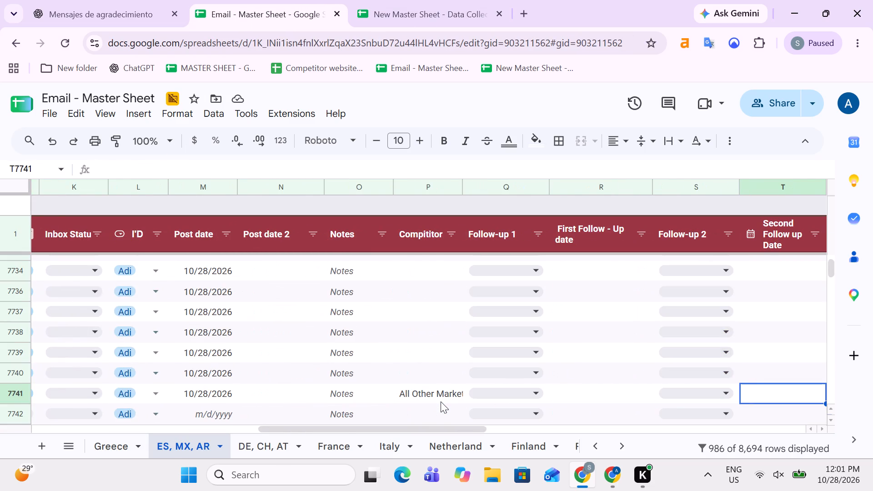
left_click(736, 140)
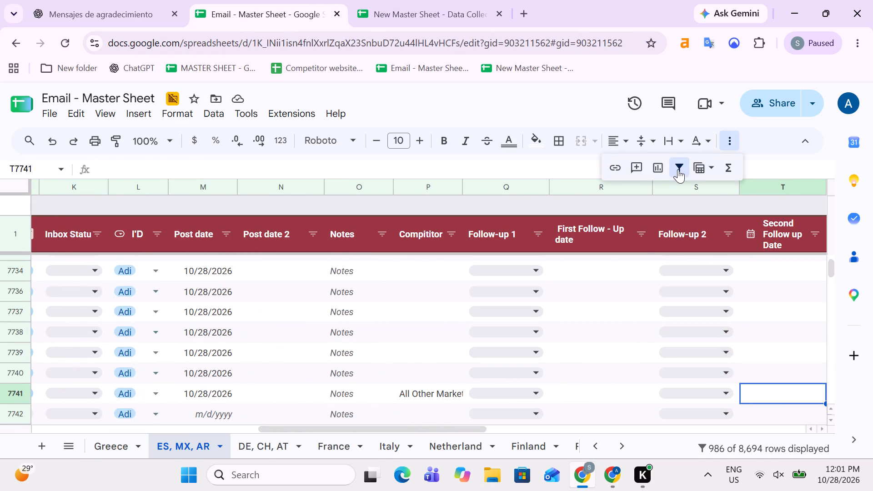
left_click(678, 169)
left_click(617, 316)
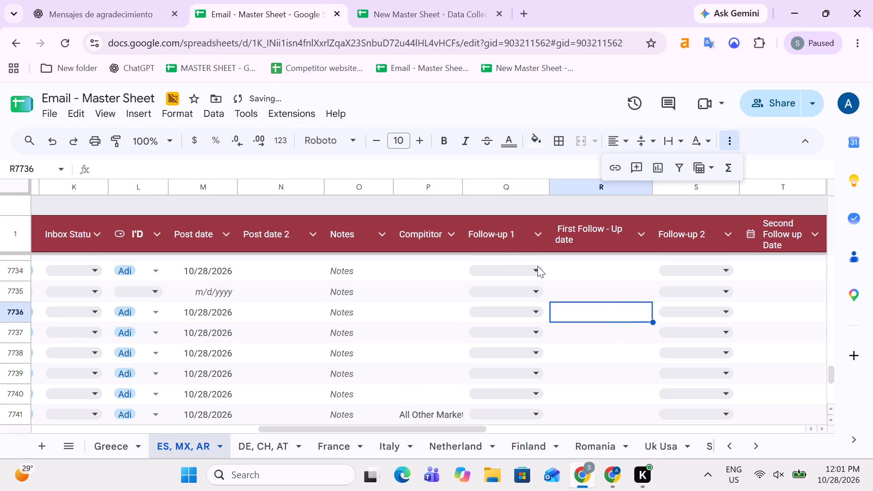
Filter the First Follow-Up date column to show only 10/27/2026.
left_click(640, 230)
left_click(665, 306)
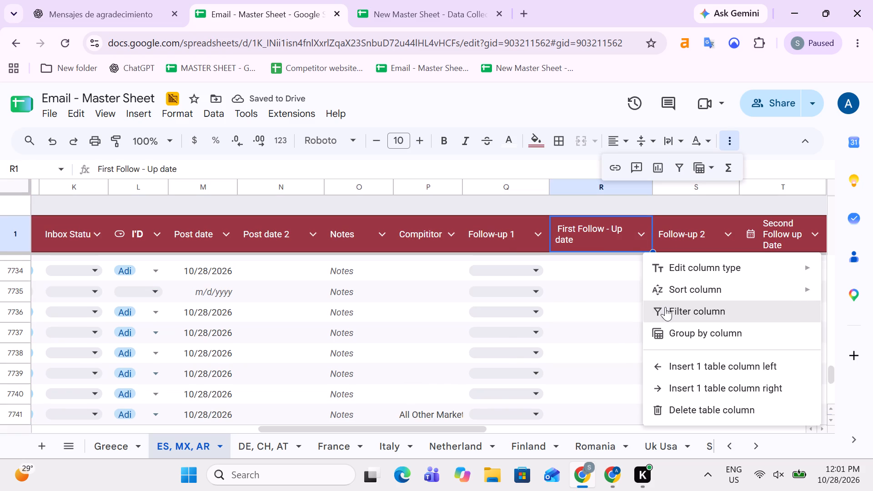
scroll(572, 308, "down", 3)
left_click(536, 278)
scroll(544, 344, "down", 5)
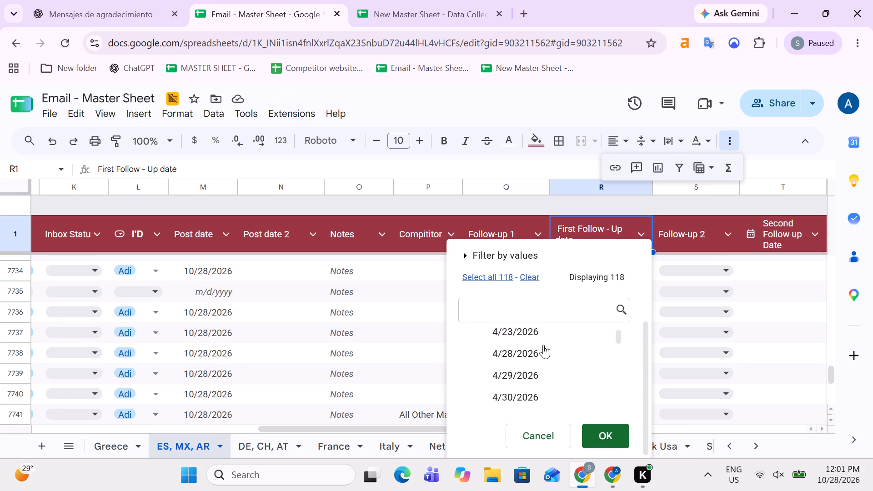
scroll(543, 345, "down", 20)
scroll(543, 345, "down", 20)
scroll(543, 345, "down", 3)
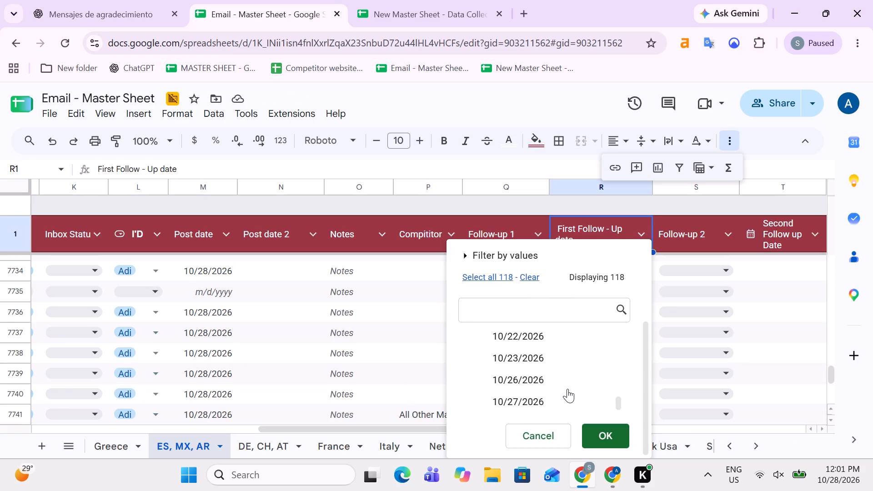
scroll(567, 389, "down", 13)
left_click(557, 400)
left_click(593, 427)
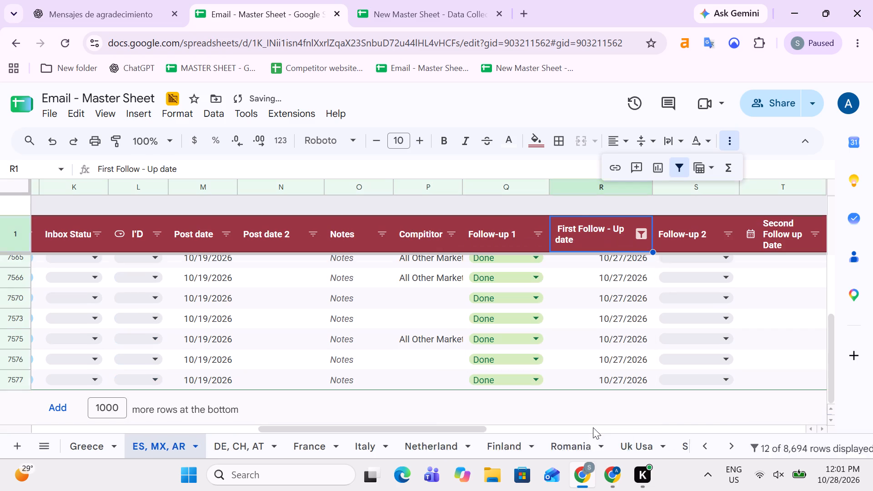
Examine the last filtered row, bierzodiario.es, from its second follow-up columns back to its website, niche and contact details.
scroll(595, 369, "down", 8)
left_click(596, 382)
key("Right")
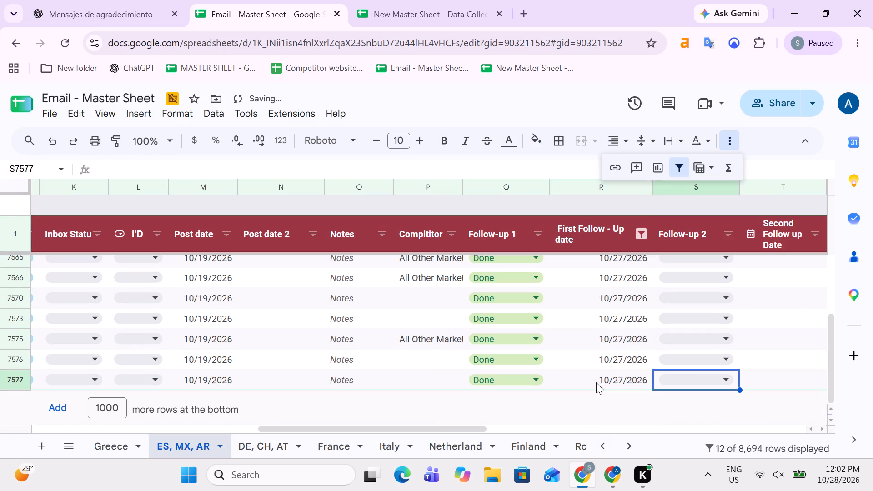
key("Left")
key("Left")
key("Left")
key("Left")
key("Left")
key("Left")
key("Left")
key("Left")
key("Left")
key("Left")
key("Left")
key("Left")
key("Left")
key("Left")
key("Left")
key("Left")
key("Left")
key("Left")
key("Left")
key("Left")
key("Right")
key("Right")
key("Right")
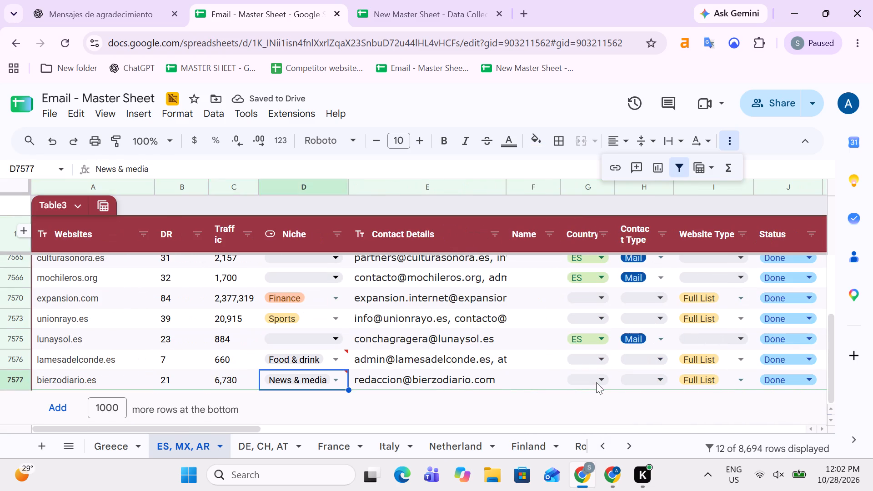
key("Left")
key("Left")
key("Left")
key("Left")
key("Left")
key("Left")
key("Left")
key("Left")
key("Left")
key("Left")
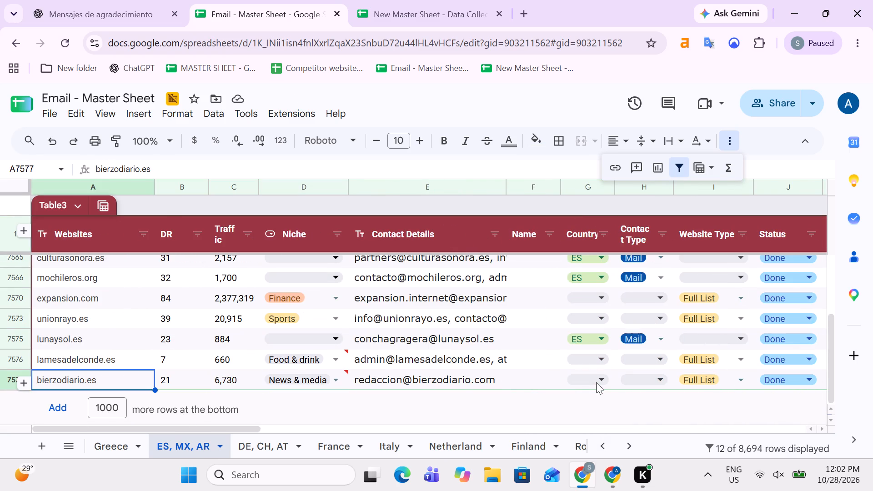
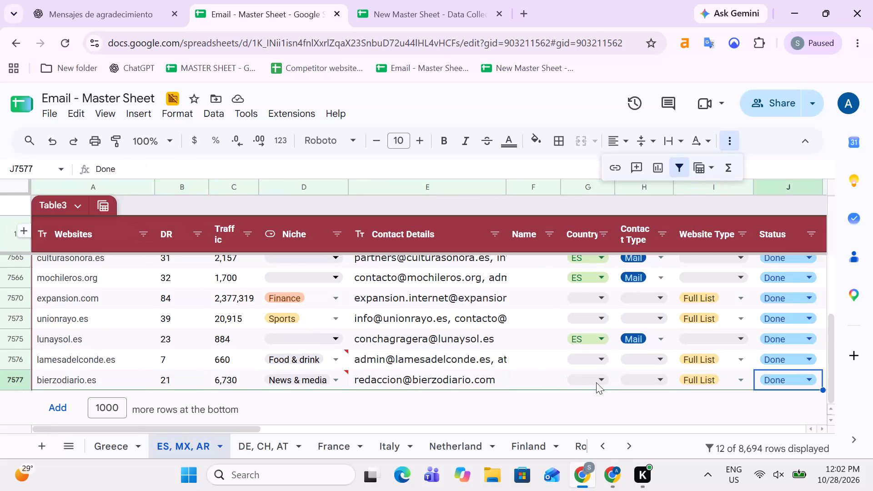
Compare the Post date, Follow-up 1 and First Follow-Up date entries in the bierzodiario.es row.
key("Right")
key("Right")
key("Right")
key("Right")
key("Right")
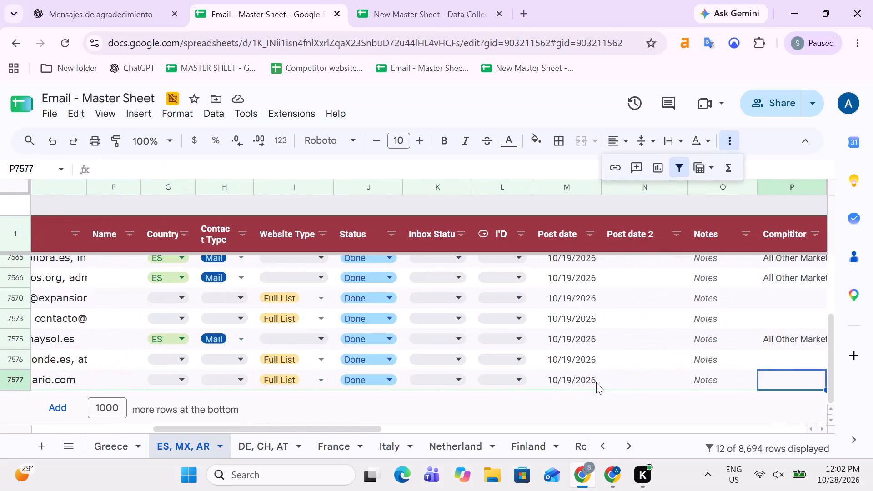
key("Right")
key("Right")
key("Right")
key("Right")
key("Right")
key("Left")
key("Left")
key("Left")
key("Right")
key("Left")
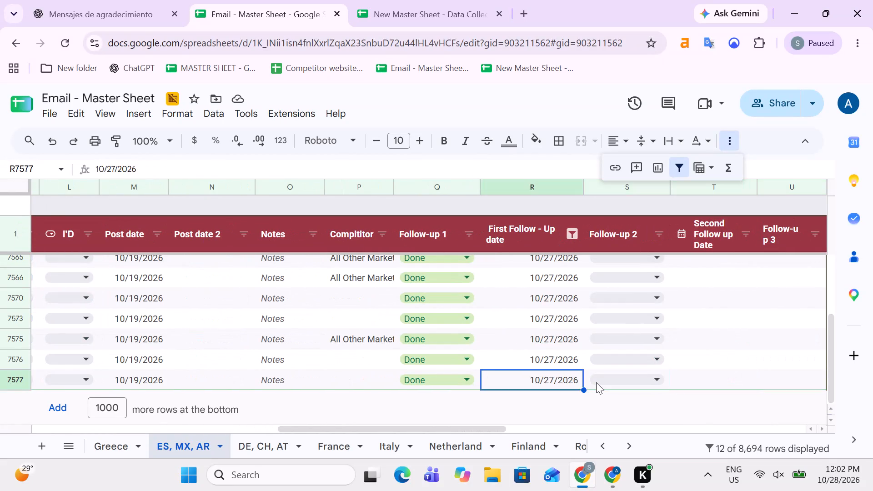
key("Left")
key("Left")
key("Right")
key("Right")
key("Left")
key("Right")
key("Left")
key("Right")
key("Left")
key("Right")
key("Left")
key("Left")
key("Right")
key("Right")
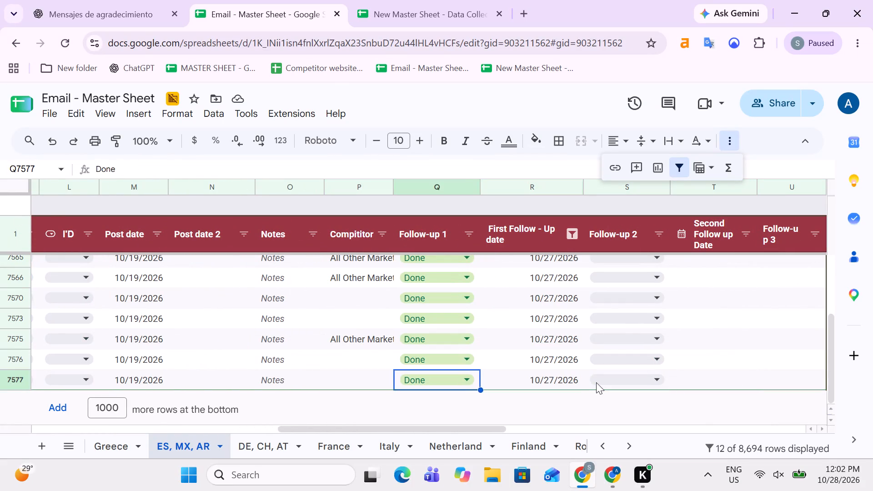
key("Right")
key("Left")
key("Left")
key("Left")
key("Right")
key("Right")
key("Right")
key("Left")
key("Left")
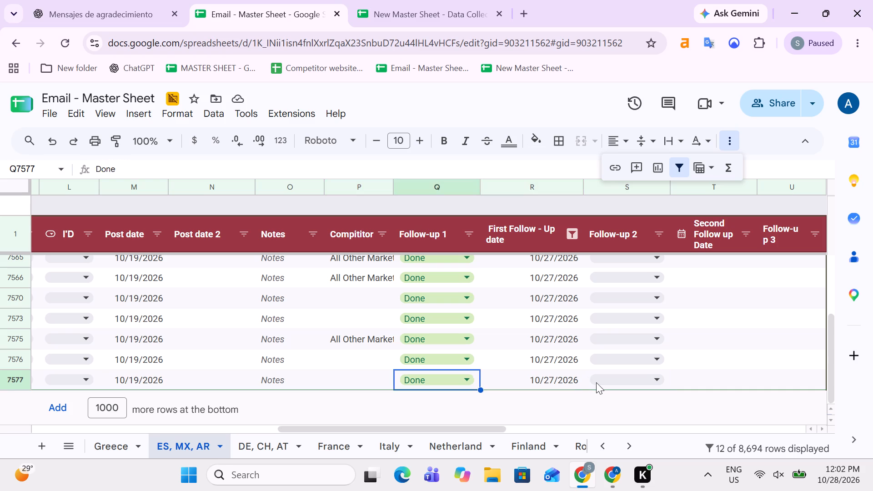
key("Left")
key("Right")
key("Right")
key("Left")
key("Left")
key("Left")
key("Left")
key("Left")
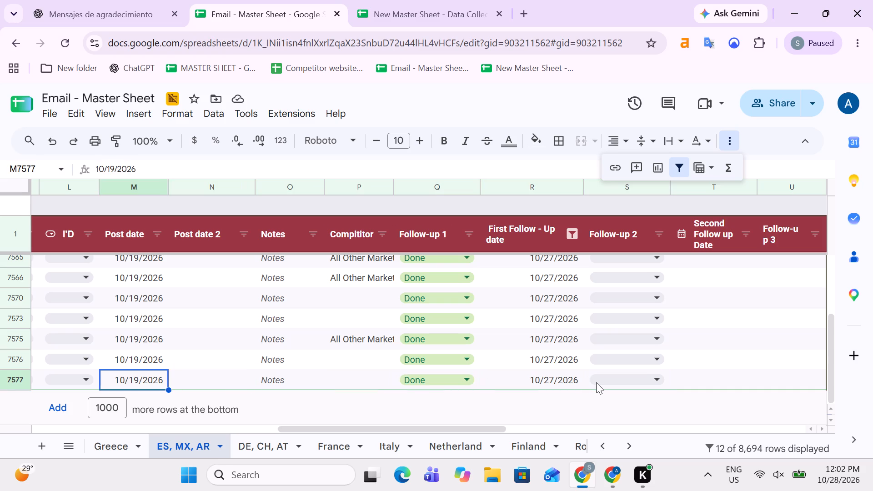
key("Right")
key("Left")
Remove the active filter from the ES, MX, AR table.
left_click(682, 169)
Filter the Post date column to show only 10/20/2026.
left_click(162, 237)
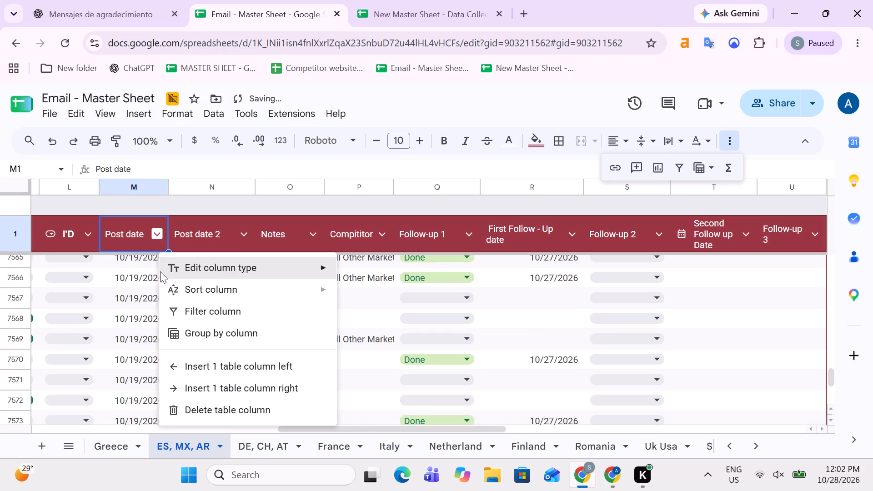
left_click(201, 309)
scroll(255, 364, "down", 3)
left_click(237, 276)
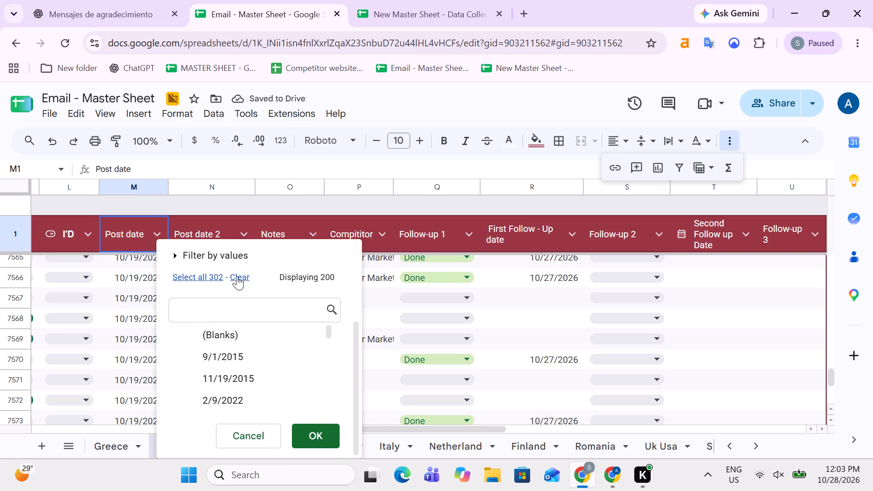
left_click(231, 312)
type("10")
type("/2")
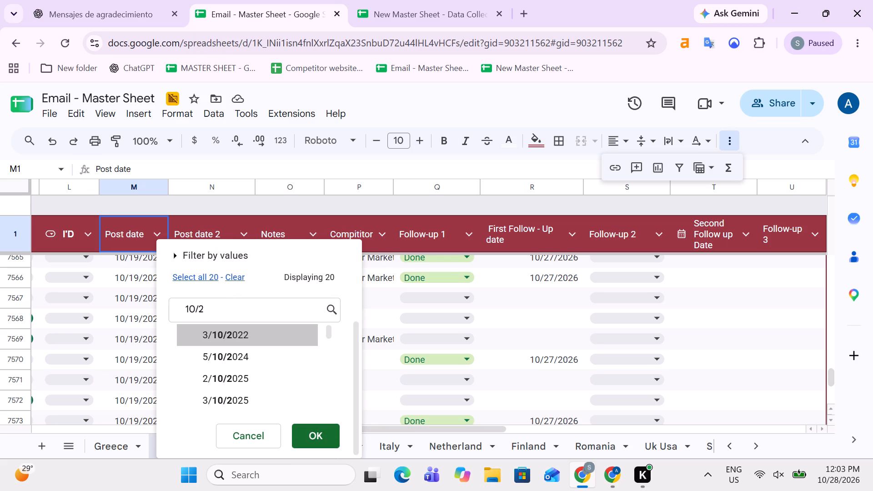
key("0")
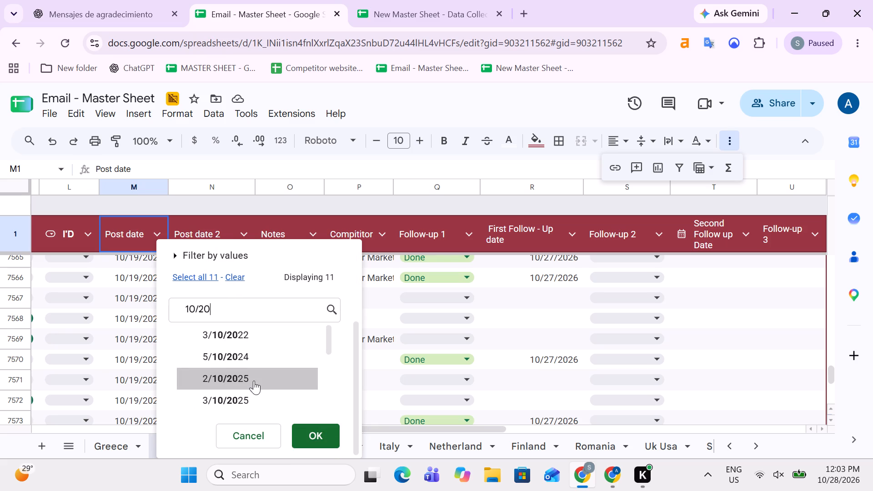
scroll(251, 380, "down", 2)
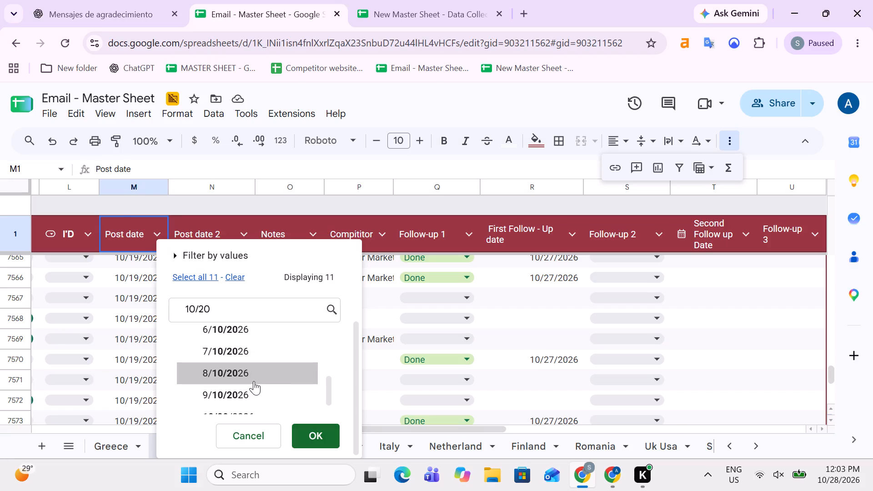
scroll(254, 376, "down", 2)
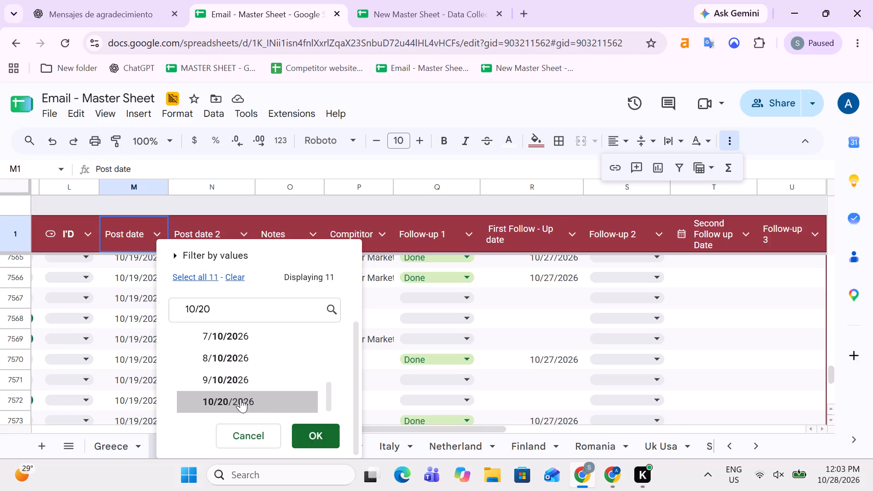
left_click(241, 399)
left_click(307, 429)
key("Down")
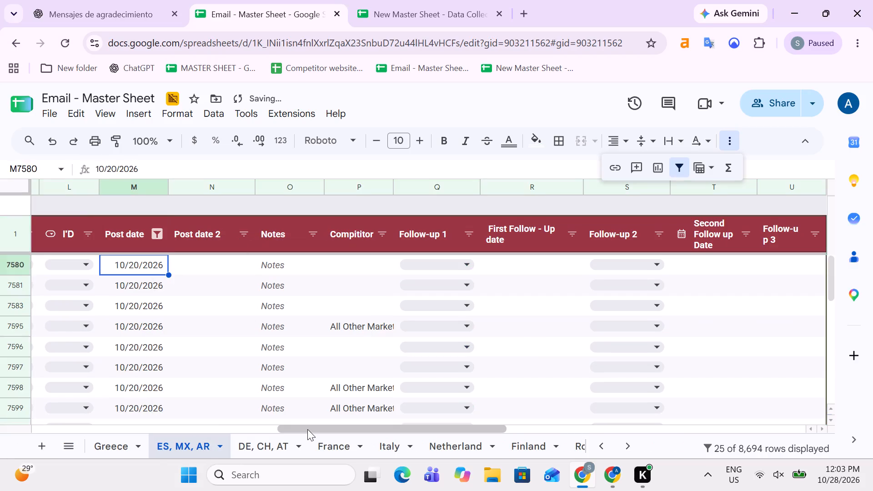
Examine the first filtered row, beincrypto.com, from its Post date back to its website name.
key("Up")
key("Down")
key("Left")
key("Left")
key("Left")
key("Left")
key("Left")
key("Left")
key("Left")
key("Left")
key("Left")
key("Left")
key("Left")
key("Left")
key("Left")
key("Left")
key("Left")
key("Left")
key("Left")
key("Left")
key("Left")
key("Left")
key("Up")
key("Down")
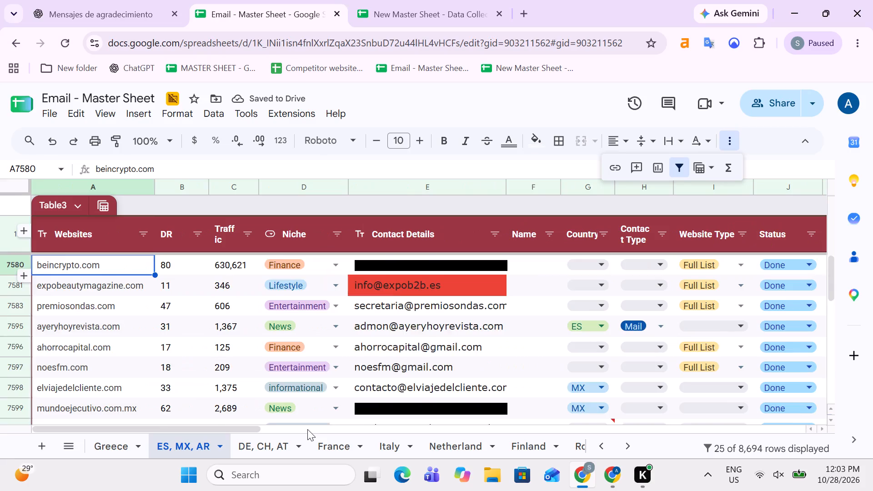
Review the Contact Details entries of the filtered rows from beincrypto.com down to soycorredor.es.
key("ctrl+shift+Down")
key("Up")
key("Down")
key("Right")
key("Right")
key("Right")
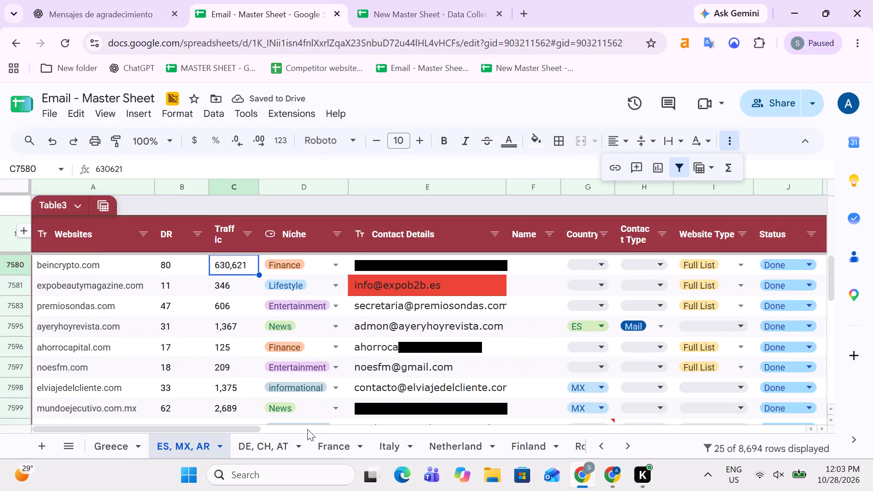
key("Right")
key("Right")
key("Down")
key("Left")
key("Down")
key("Down")
key("Down")
key("Down")
key("Down")
key("Down")
key("Down")
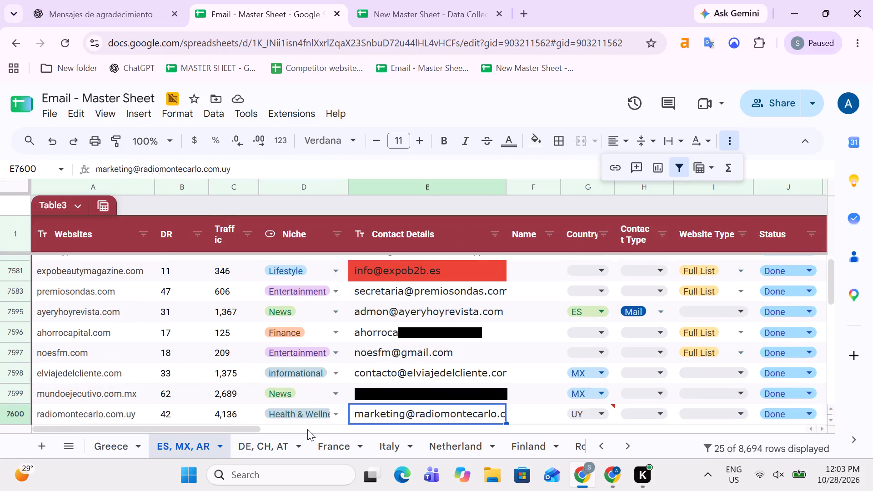
key("Down")
key("Down")
key("Down")
Set the Contact Type of galaxiamilitar.es to Form.
key("Up")
key("Up")
key("Right")
key("Right")
key("Right")
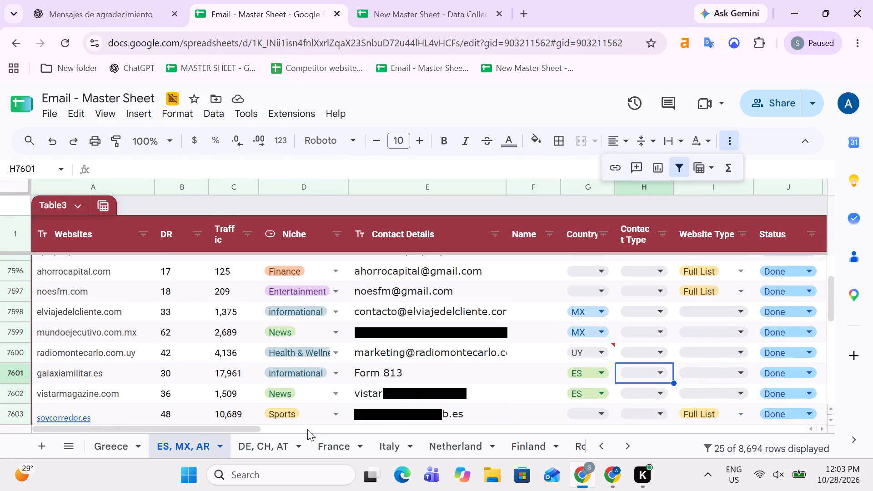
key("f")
key("Down")
key("Return")
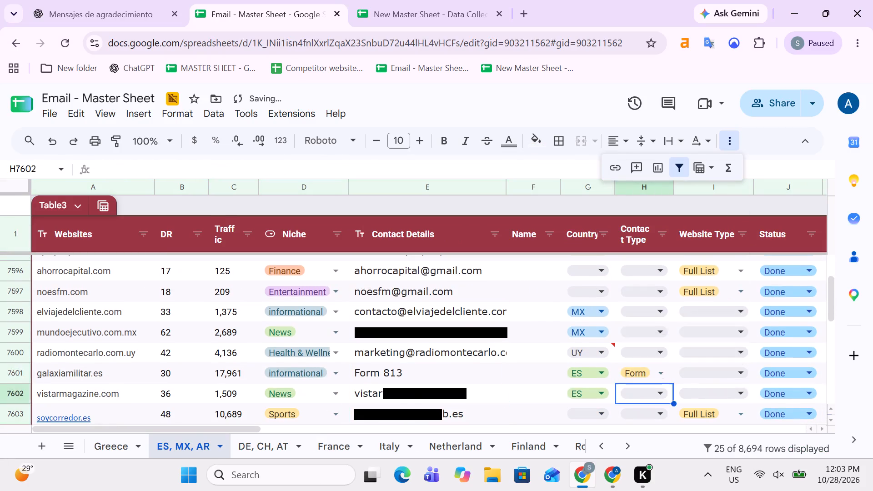
Review the remaining Contact Details entries from vistarmagazine.com down to the end of the filtered list.
key("Left")
key("Left")
key("Left")
key("Down")
key("Down")
key("Down")
key("Down")
key("Down")
key("Down")
key("Down")
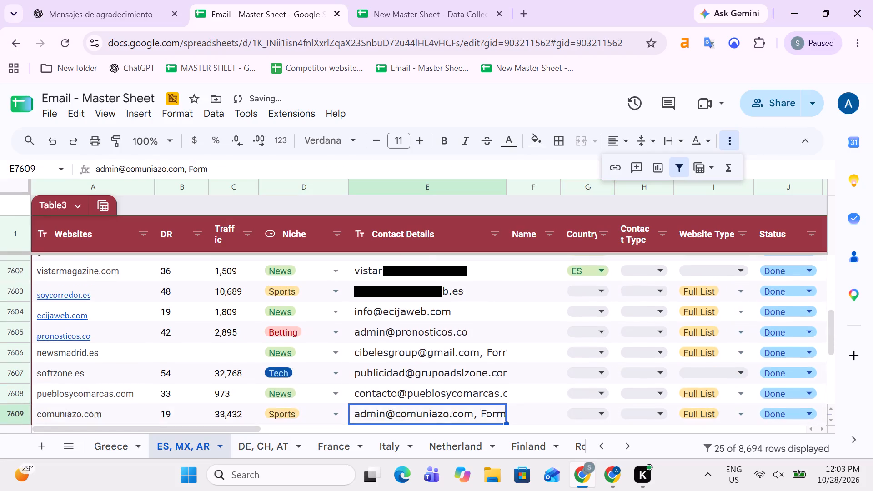
key("Down")
key("Down")
key("Down")
key("Down")
key("Down")
key("Down")
key("Down")
key("Down")
key("Down")
key("Down")
key("Down")
key("Down")
key("Down")
key("Down")
key("Down")
Append a trailing space to the highlighted contact address in the expobeautymagazine.com row.
key("Up")
key("Up")
key("Up")
key("Up")
key("Up")
key("Up")
key("Up")
key("Up")
key("Up")
key("Up")
key("Up")
key("Up")
key("Up")
key("Up")
key("Up")
key("Up")
key("Up")
key("Up")
key("Up")
key("Up")
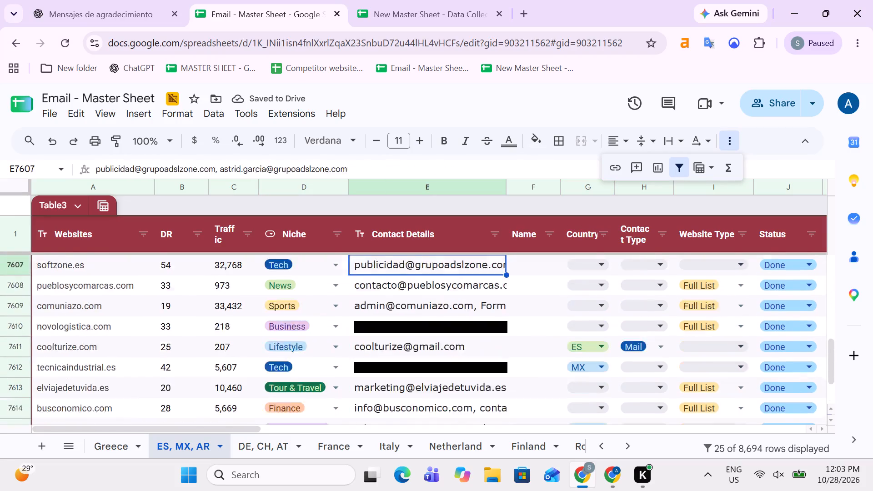
key("Down")
key("Down")
key("Return")
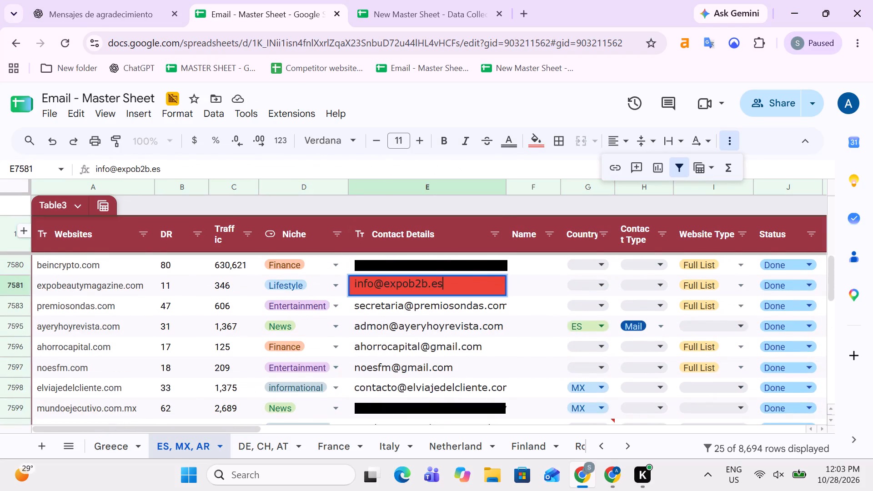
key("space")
key("Tab")
Set the Contact Type of expobeautymagazine.com to Same Webmaster.
key("Right")
key("Right")
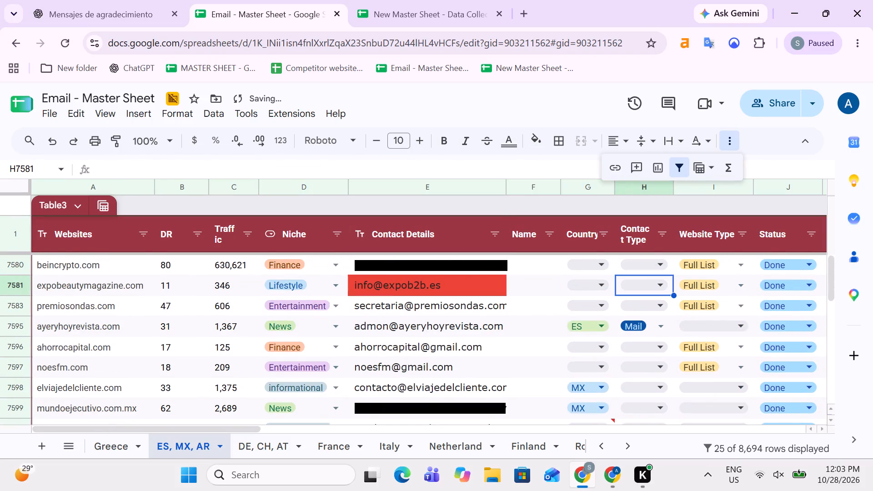
key("Left")
key("Right")
key("Left")
key("Right")
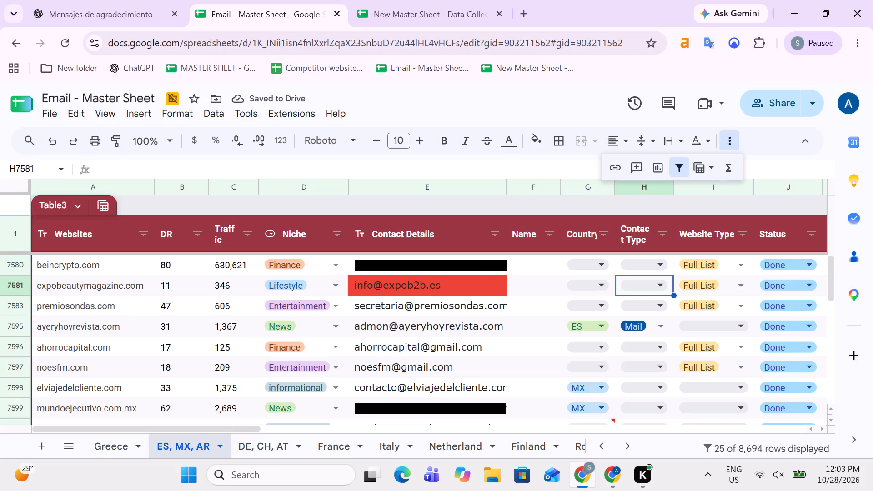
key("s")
key("Down")
key("Return")
key("Up")
key("Up")
key("Up")
key("Up")
key("Up")
key("Up")
key("Up")
key("Up")
key("Up")
key("Up")
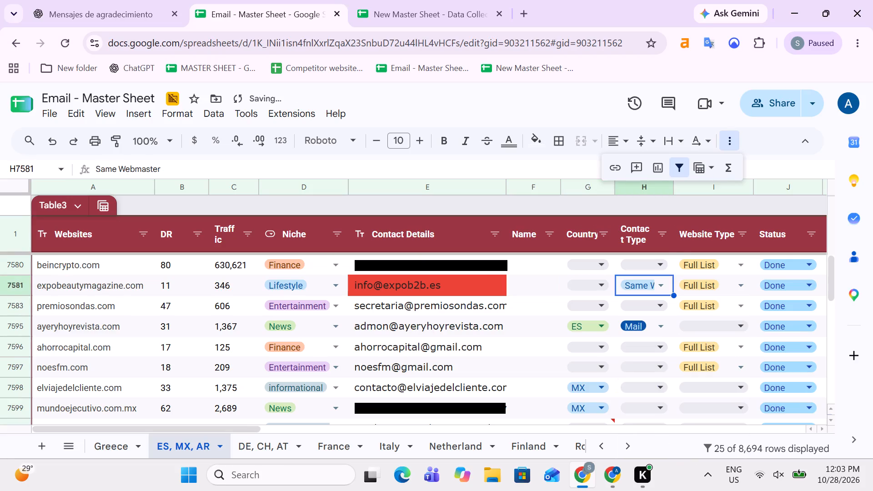
Append a second trailing space to the contact address of expobeautymagazine.com.
key("Down")
key("Left")
key("Left")
key("Down")
key("Left")
key("Return")
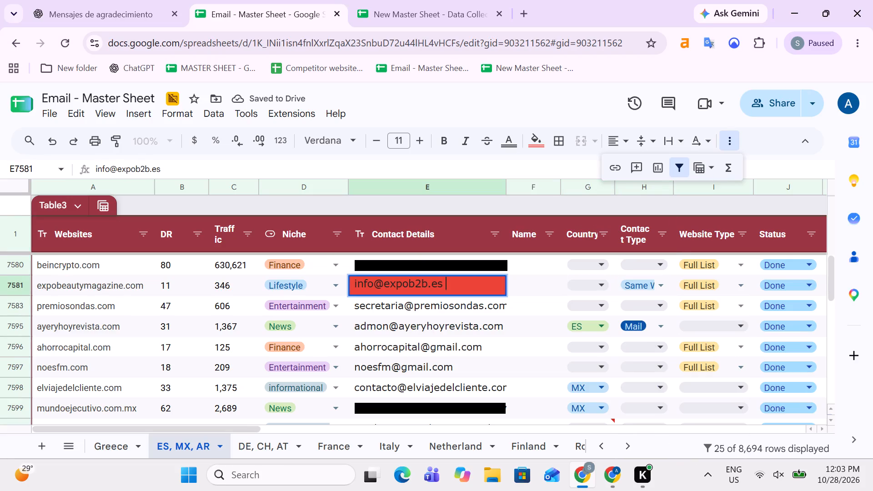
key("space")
key("Tab")
key("Left")
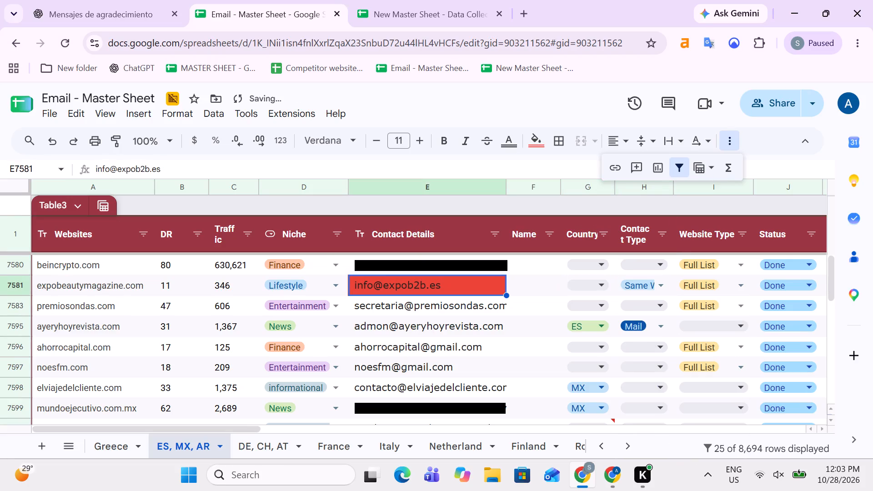
key("Right")
key("Left")
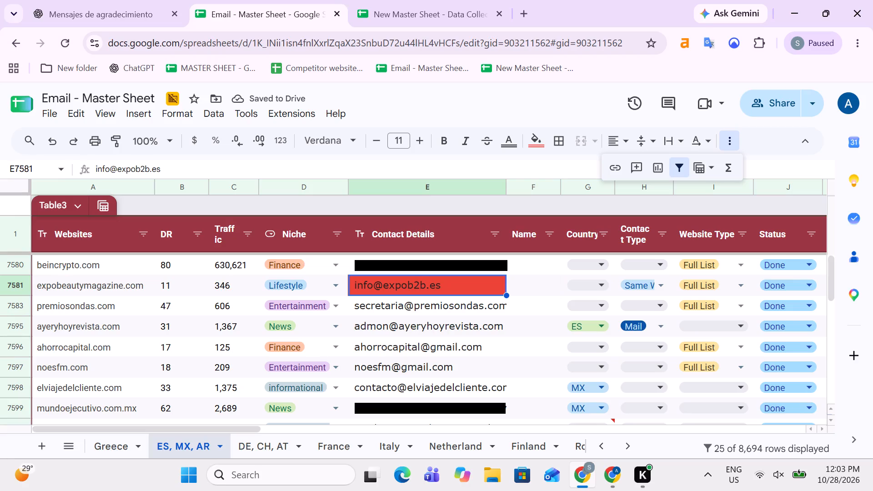
Append a third trailing space to the contact address of expobeautymagazine.com.
key("Return")
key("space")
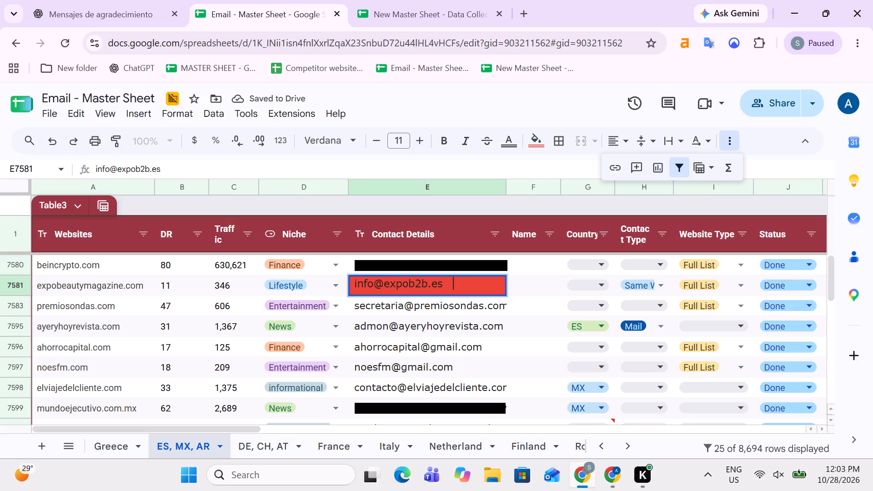
key("Tab")
key("Left")
key("Right")
key("Left")
key("Up")
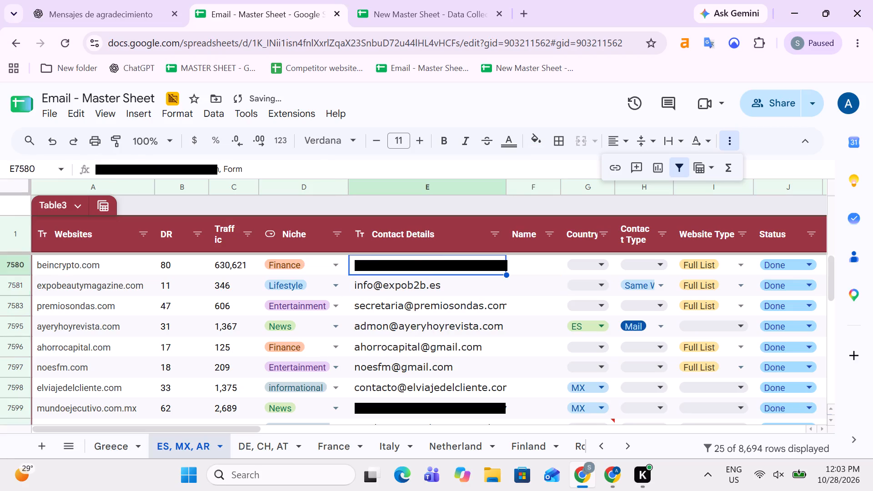
key("Down")
key("Up")
key("Down")
Review the expobeautymagazine.com row's entries from Contact Details through the columns beyond Status, returning to its Websites cell.
key("Right")
key("Right")
key("Right")
key("Right")
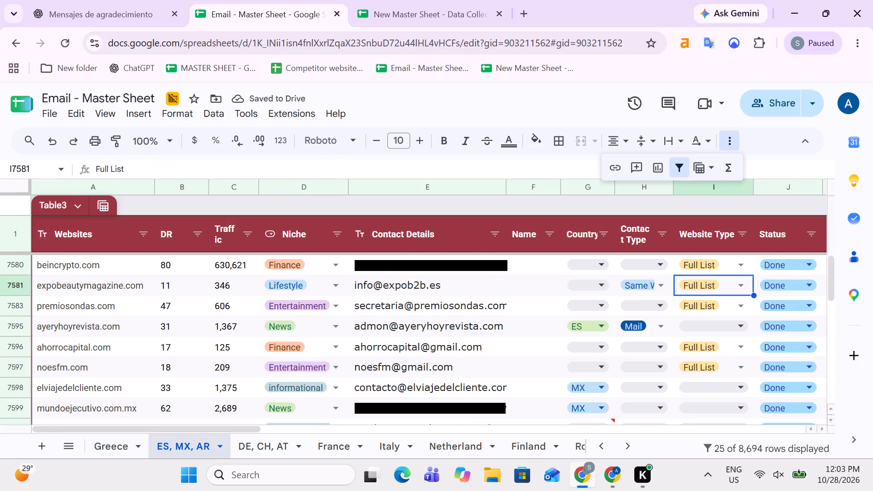
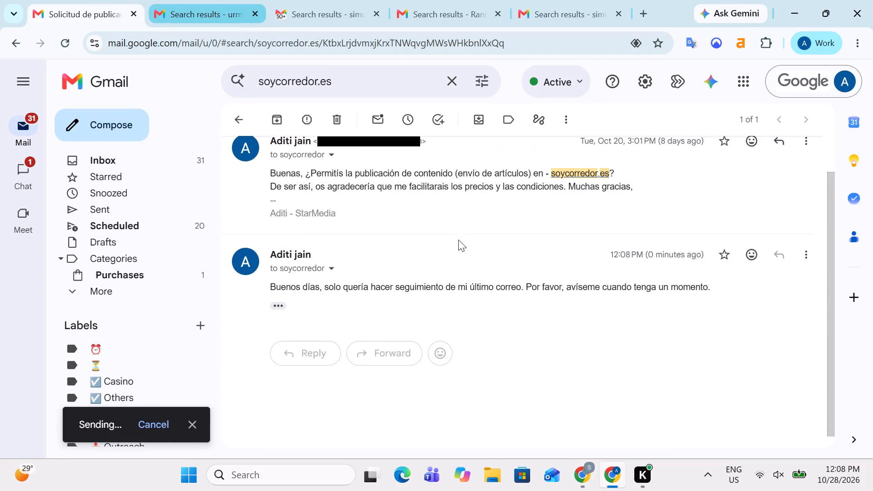
Copy ecijaweb.com from the ES, MX, AR sheet, find its email in Gmail and open a reply.
key("alt+Tab")
left_click(158, 0)
left_click(227, 0)
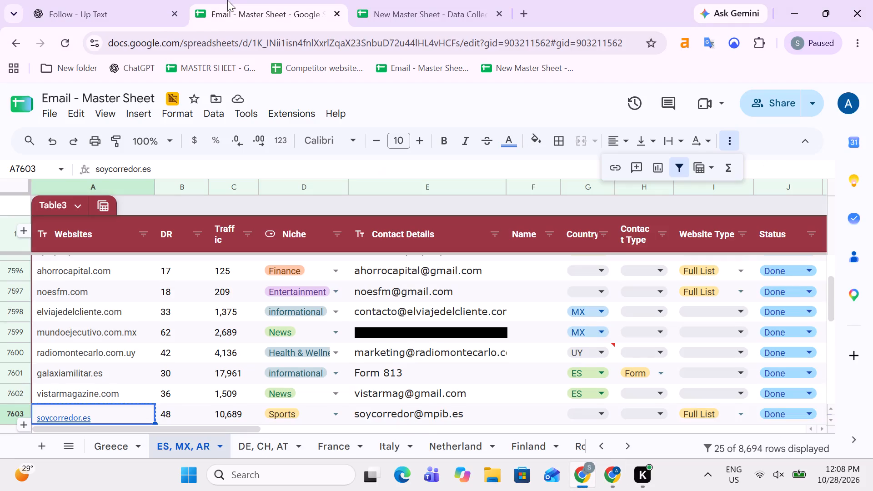
key("Down")
key("ctrl+shift+Down")
key("Up")
key("Down")
key("Right")
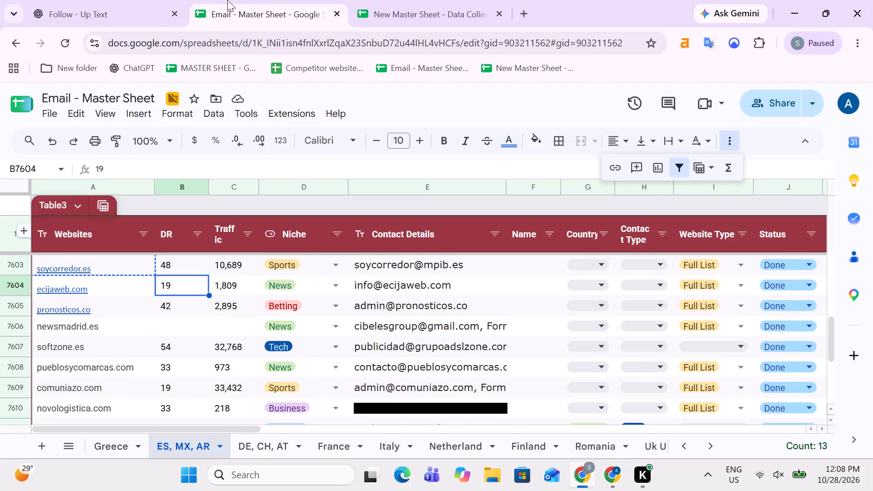
key("Left")
key("ctrl+c")
key("alt+Tab")
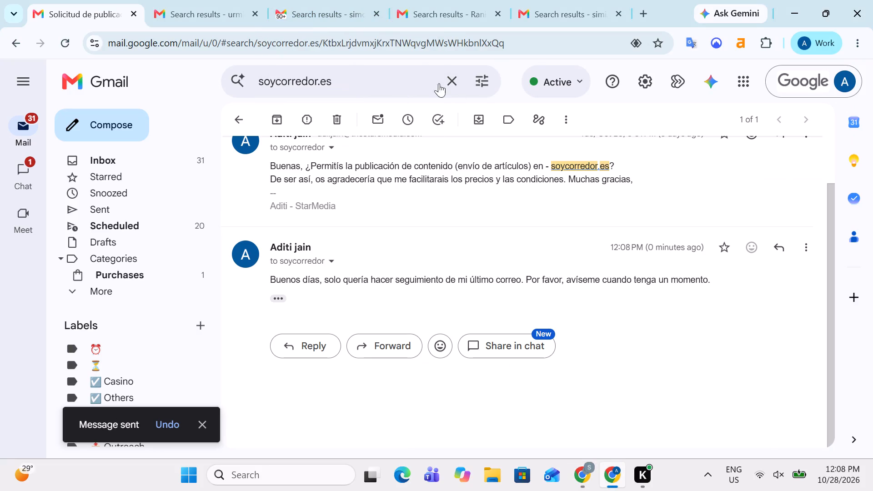
left_click(444, 82)
key("ctrl+v")
key("Return")
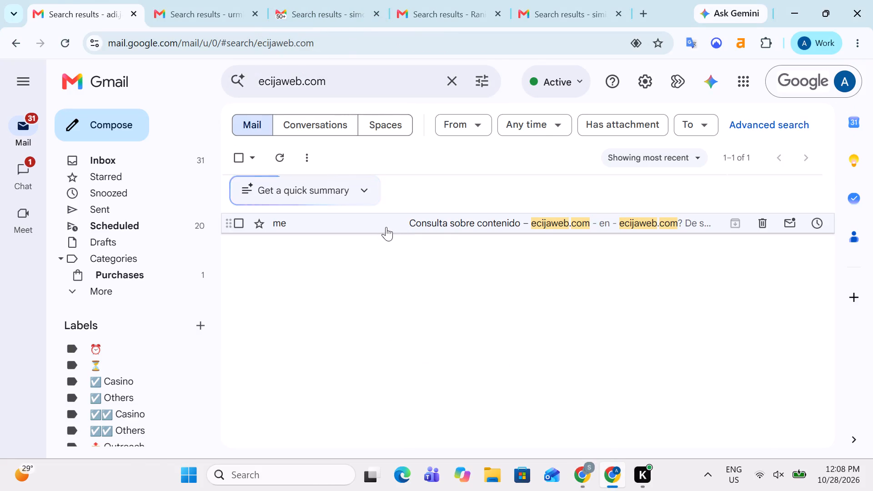
left_click(386, 226)
left_click(292, 299)
Send ecijaweb.com the second Spanish follow-up from ChatGPT: "Hola, solo quería hacer seguimiento de mi correo anterior. Por favor, avíseme cuando pueda.".
key("alt+Tab")
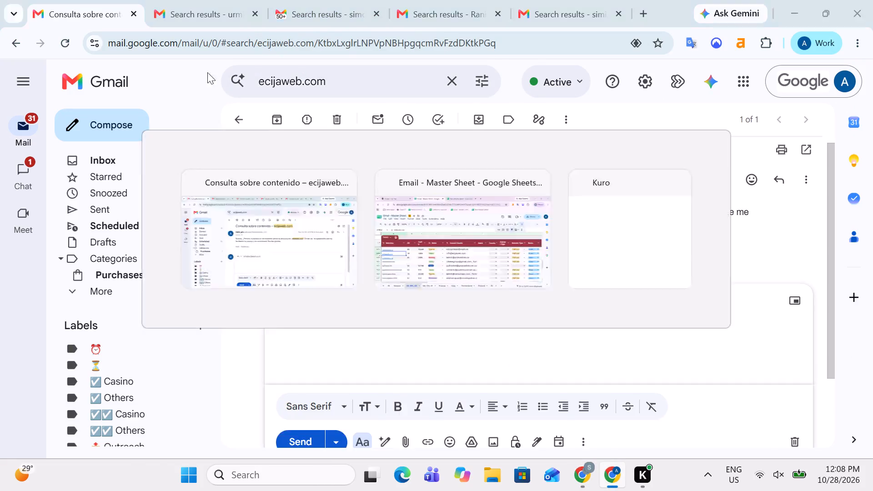
left_click(120, 0)
triple_click(401, 251)
key("ctrl+c")
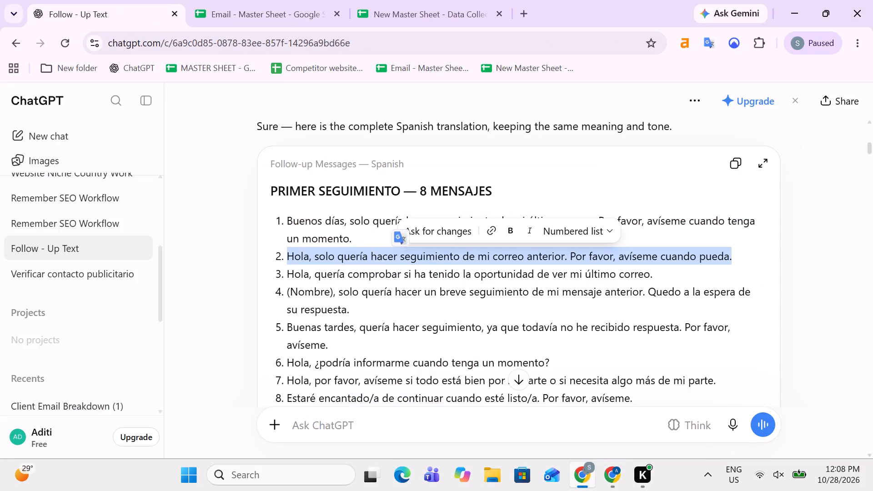
key("ctrl+c")
key("alt+Tab")
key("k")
key("ctrl+v")
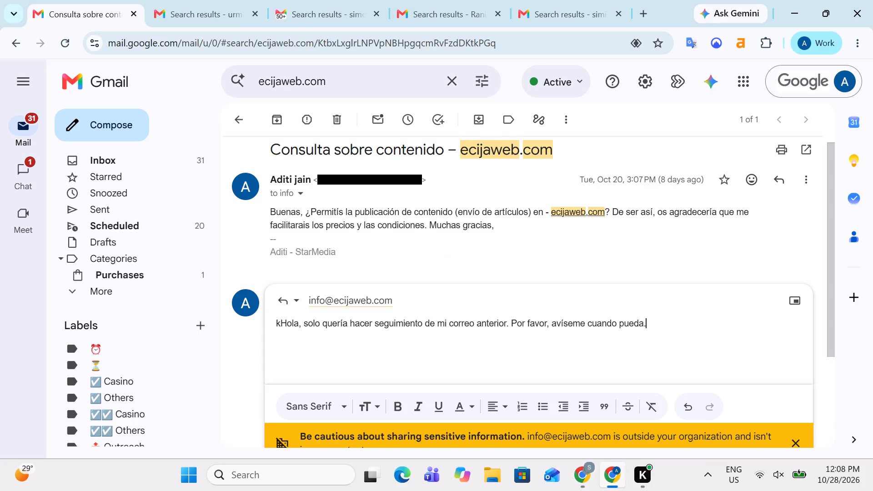
key("Up")
key("Right")
key("BackSpace")
key("BackSpace")
key("ctrl+Return")
scroll(441, 269, "down", 5)
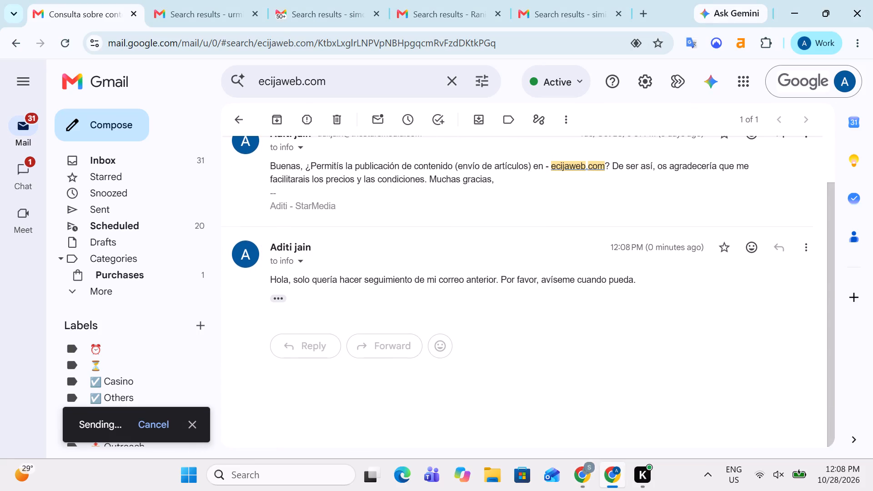
Copy pronosticos.co from the Email Master Sheet, find its email in Gmail and open a reply.
key("alt+Tab")
left_click(238, 0)
key("Down")
key("ctrl+c")
key("alt+Tab")
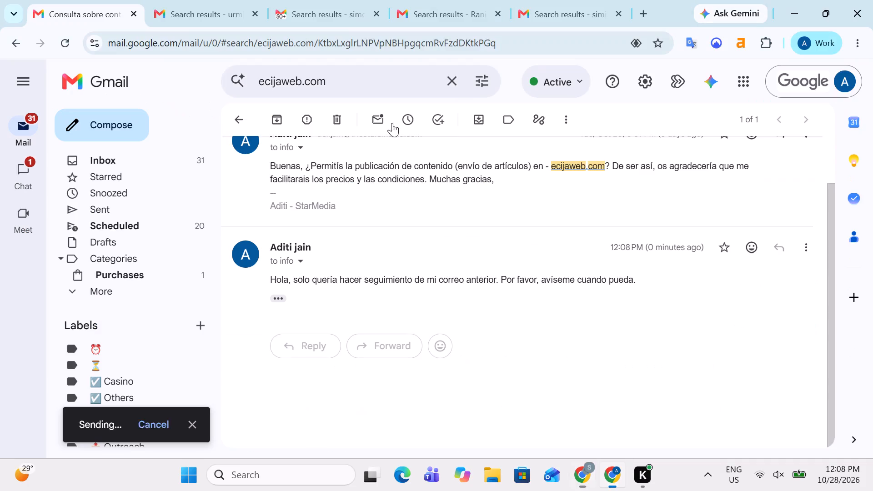
left_click(456, 87)
key("ctrl+v")
key("Return")
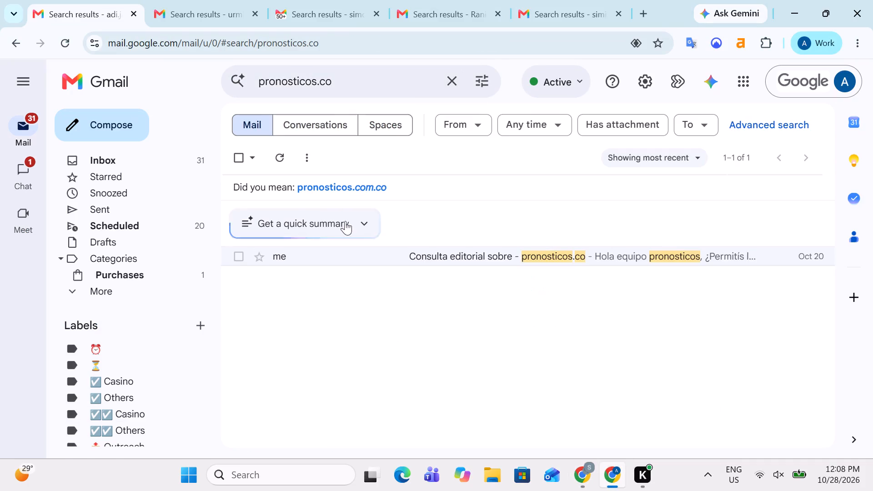
left_click(328, 262)
scroll(357, 290, "down", 4)
left_click(309, 311)
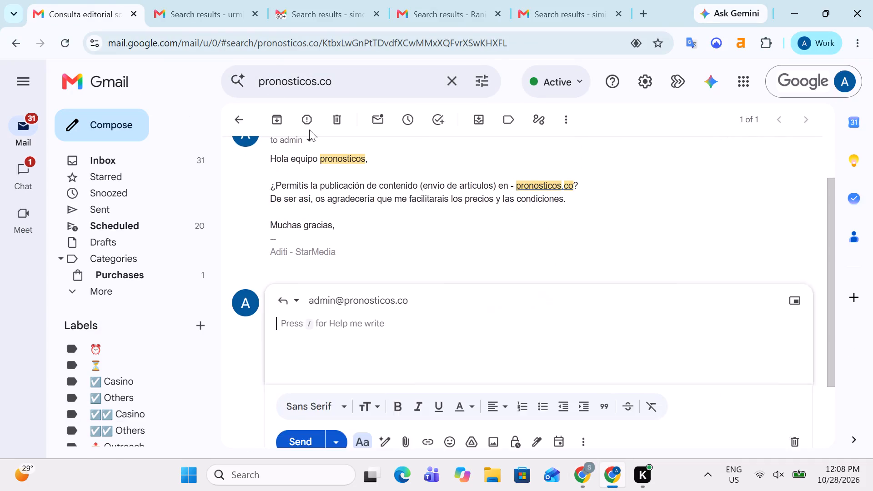
Send pronosticos.co the third Spanish follow-up from ChatGPT: "Hola, quería comprobar si ha tenido la oportunidad de ver mi último correo.".
key("alt+Tab")
left_click(115, 0)
triple_click(355, 272)
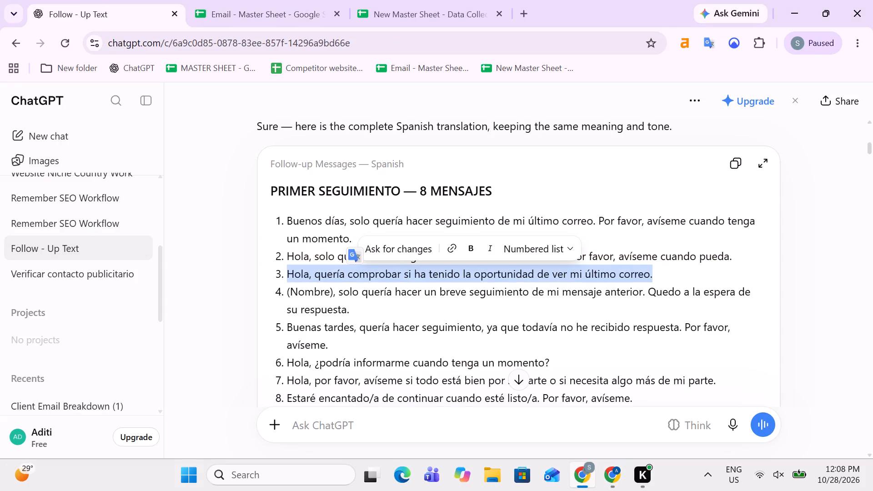
key("ctrl+c")
key("ctrl+c")
key("alt+Tab")
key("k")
key("ctrl+v")
key("Up")
key("Right")
key("BackSpace")
key("BackSpace")
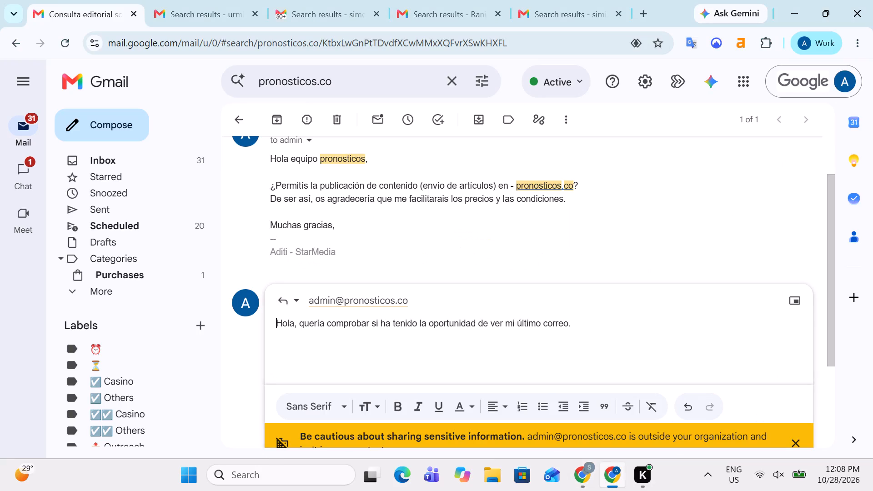
key("ctrl+Return")
scroll(385, 257, "down", 5)
Copy newsmadrid.es from the Email Master Sheet and search Gmail for its correspondence.
key("alt+Tab")
left_click(288, 2)
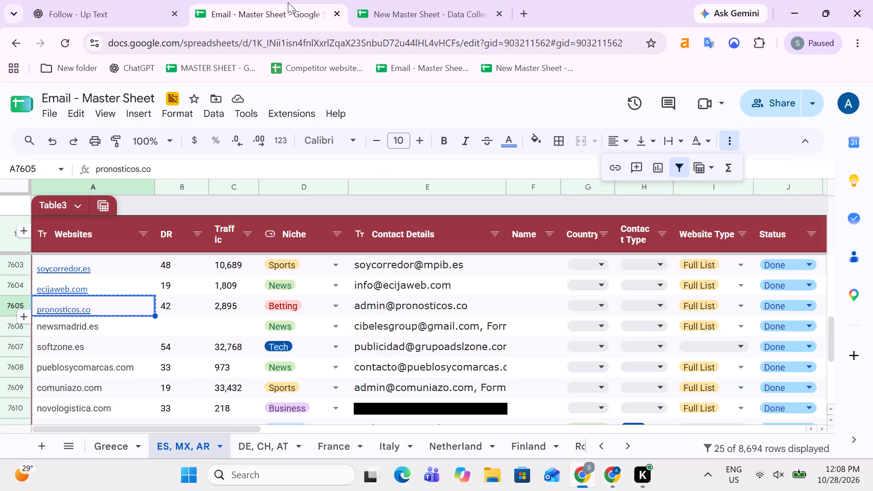
key("Left")
key("Down")
key("ctrl+c")
key("alt+Tab")
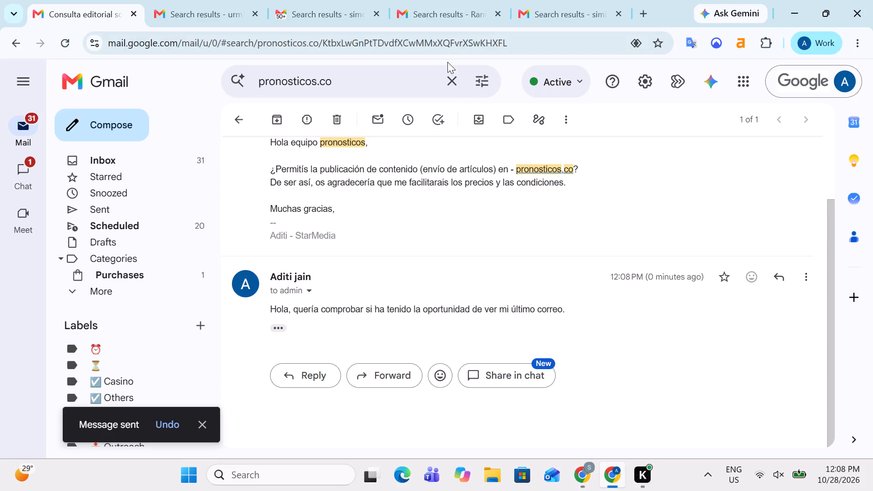
left_click(452, 91)
key("ctrl+v")
key("Return")
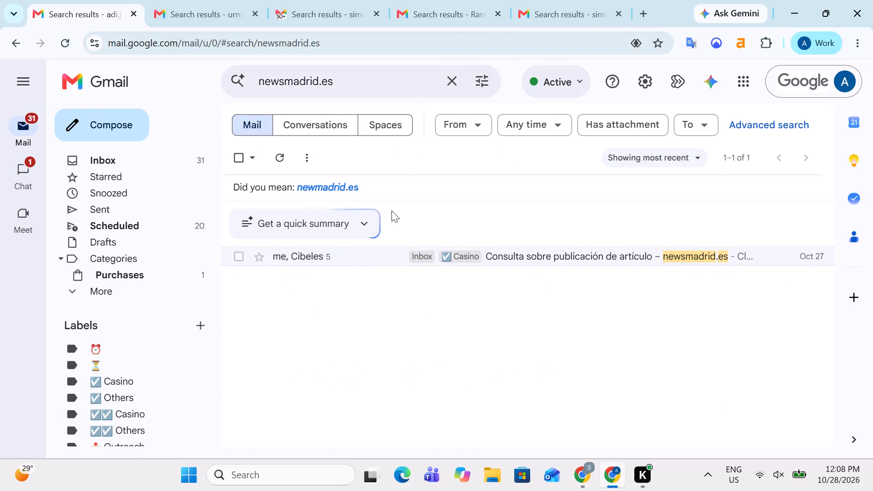
Set the Inbox Status of the newsmadrid.es row to Yes in the Email Master Sheet.
key("alt+Tab")
key("Right")
key("Right")
key("Right")
key("Right")
key("Right")
key("Right")
key("Right")
key("Right")
key("Right")
key("Right")
key("Right")
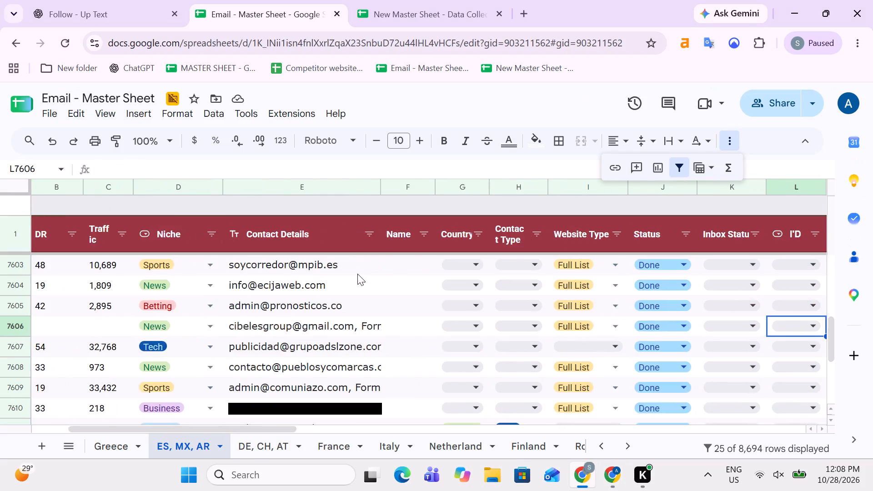
key("Right")
key("Left")
key("Right")
key("Right")
key("Left")
key("Left")
key("Left")
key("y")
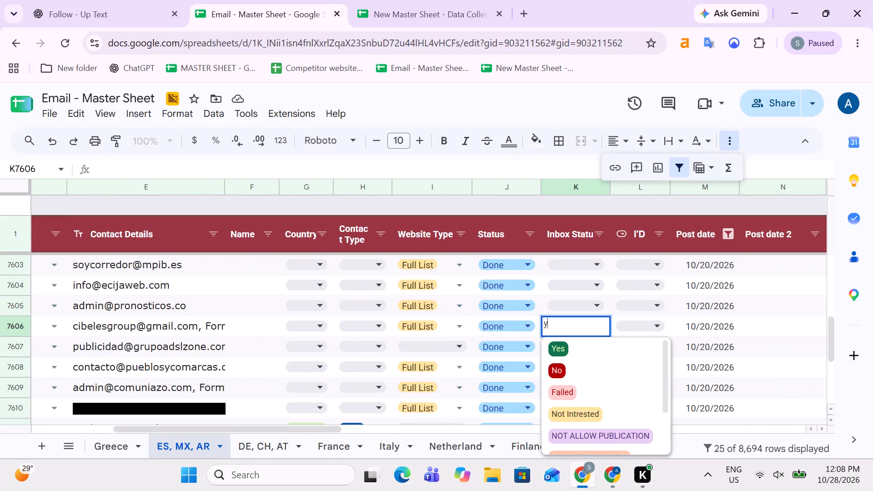
key("Down")
key("Return")
key("Left")
key("Left")
key("Left")
key("Left")
key("Left")
key("Left")
key("Left")
key("Left")
key("Left")
key("Left")
key("Left")
key("Left")
key("Left")
key("Left")
key("Left")
key("Left")
key("Left")
key("Left")
key("Left")
key("Left")
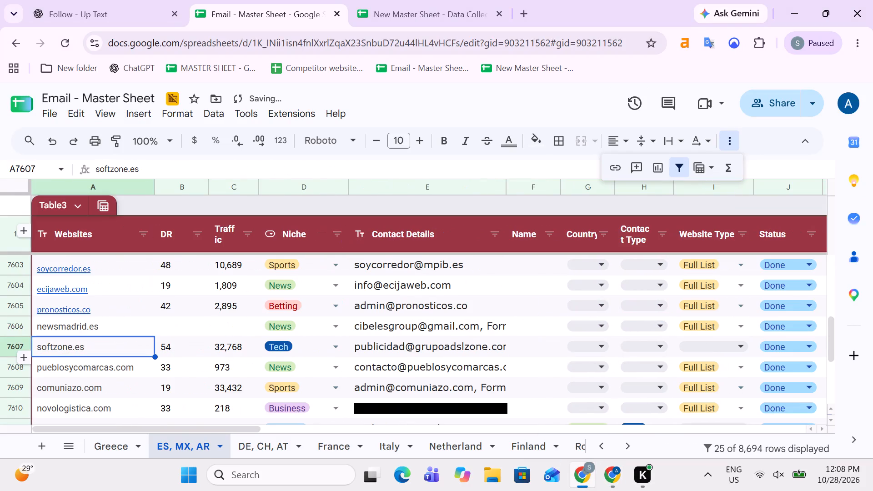
key("ctrl+c")
key("alt+Tab")
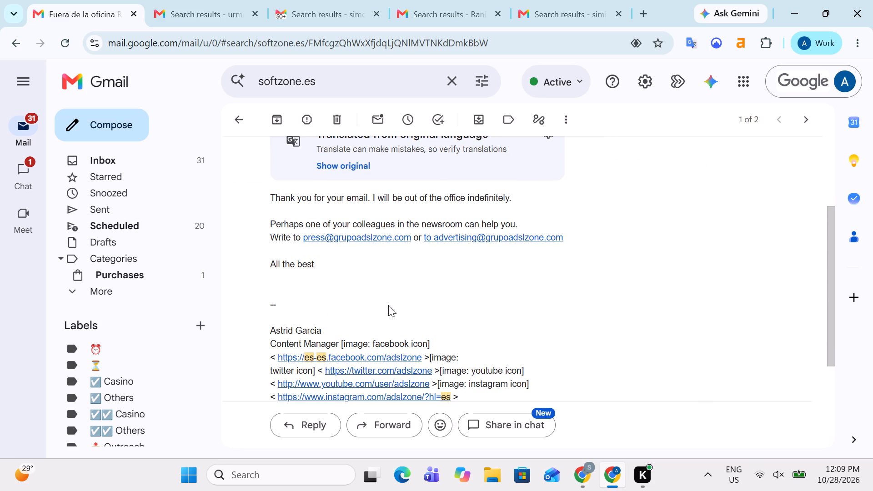
Check the softzone.es conversations in Gmail and remove the alarm-clock label from the out-of-office reply.
left_click(243, 118)
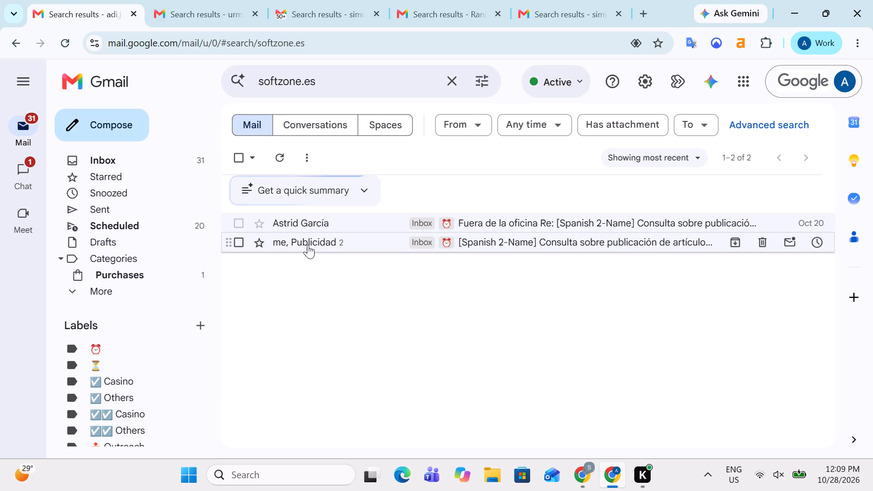
left_click(308, 245)
scroll(346, 302, "down", 6)
scroll(342, 352, "up", 3)
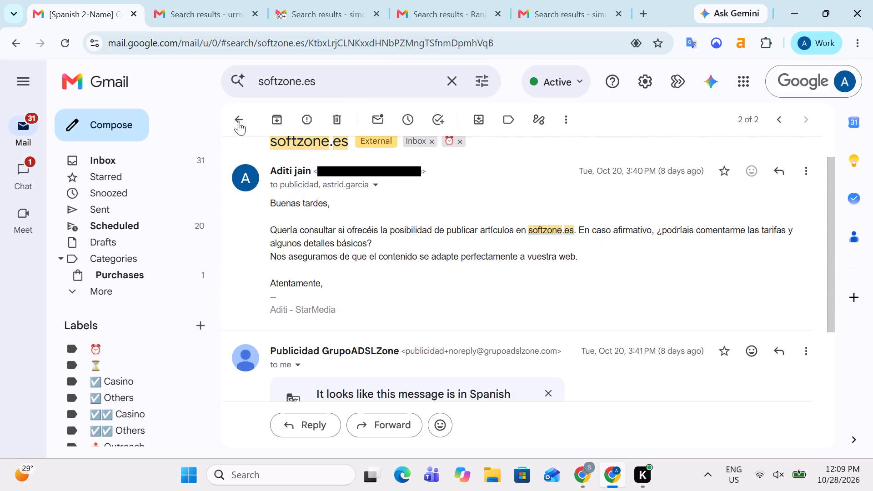
left_click(237, 116)
left_click(351, 224)
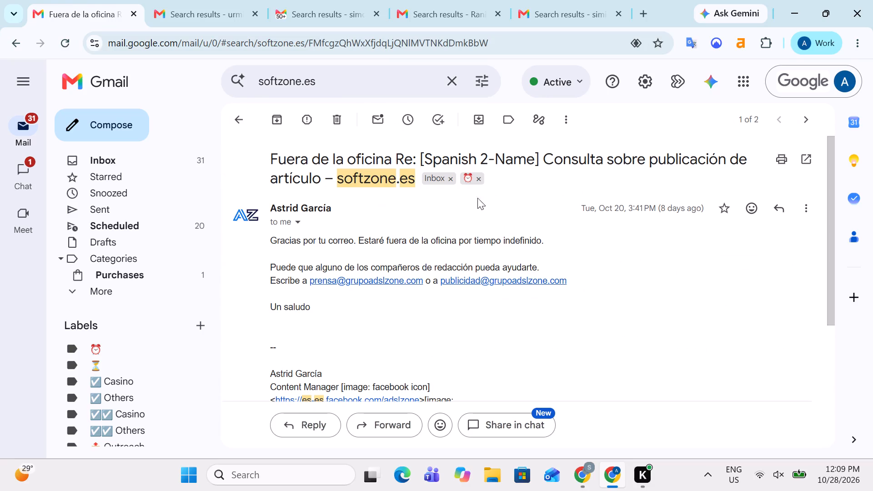
left_click(517, 122)
left_click(521, 190)
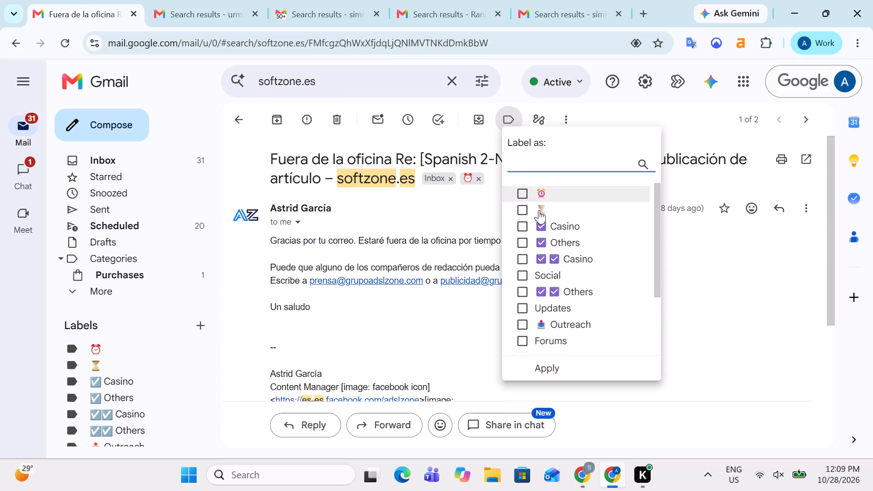
scroll(578, 327, "down", 4)
left_click(576, 363)
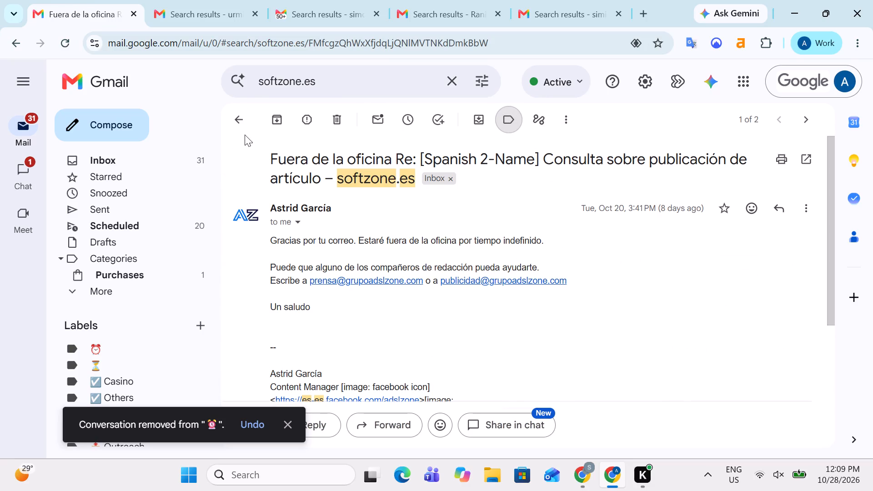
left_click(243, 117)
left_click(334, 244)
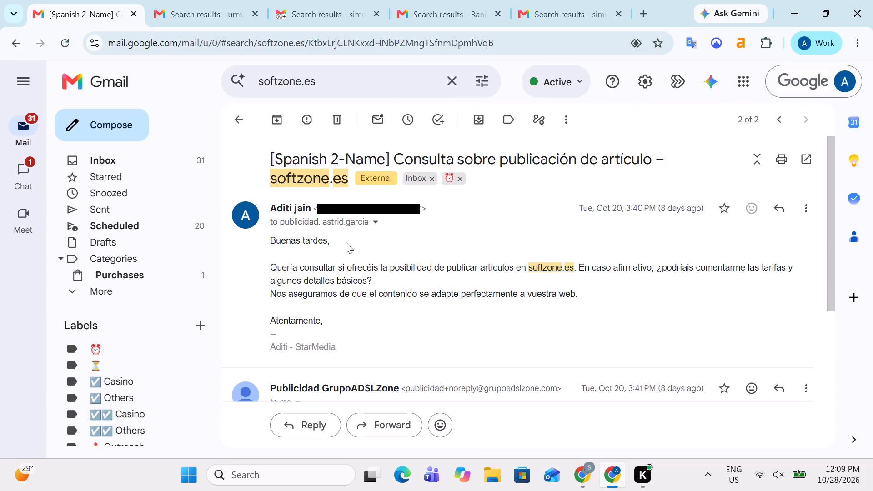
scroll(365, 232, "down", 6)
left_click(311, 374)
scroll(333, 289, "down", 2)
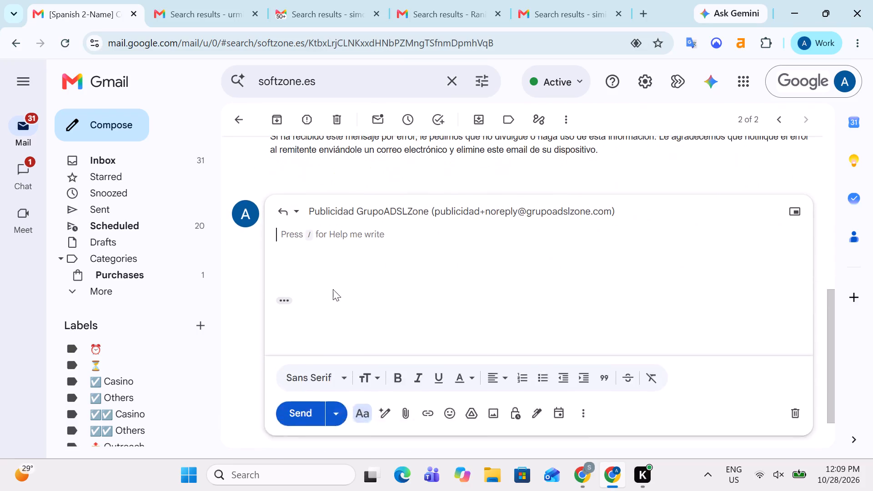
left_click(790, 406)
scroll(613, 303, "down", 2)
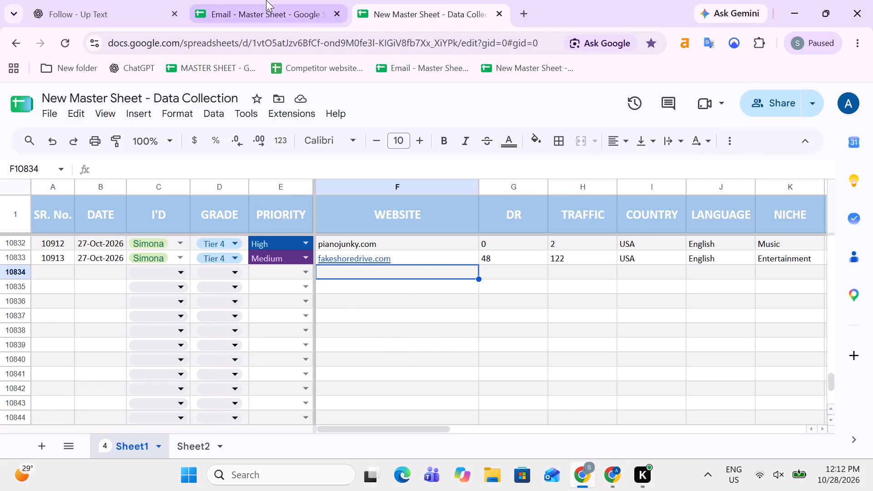
left_click(266, 0)
key("Tab")
key("Right")
key("Right")
key("Right")
key("Right")
key("Right")
key("Right")
key("Right")
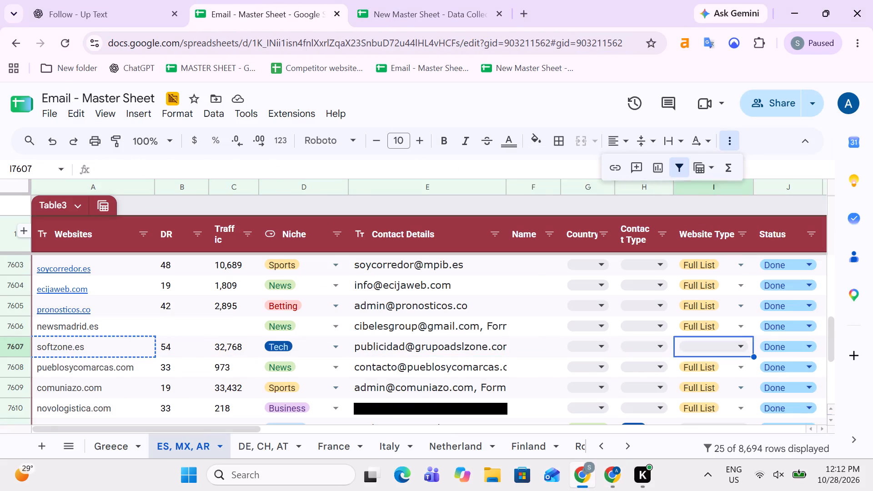
key("Right")
key("Right")
key("Right")
key("Right")
key("Left")
key("Left")
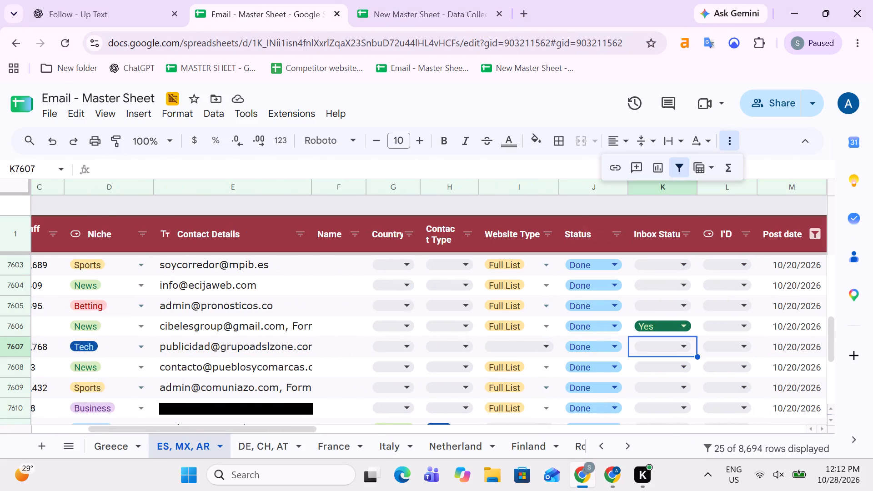
key("alt+Tab")
scroll(486, 185, "down", 5)
scroll(485, 194, "up", 4)
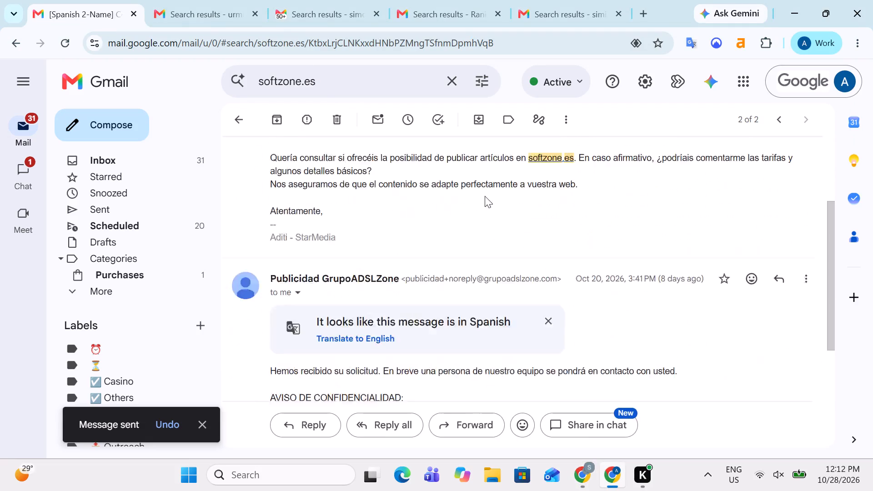
scroll(485, 196, "up", 1)
key("alt+Tab")
left_click(428, 0)
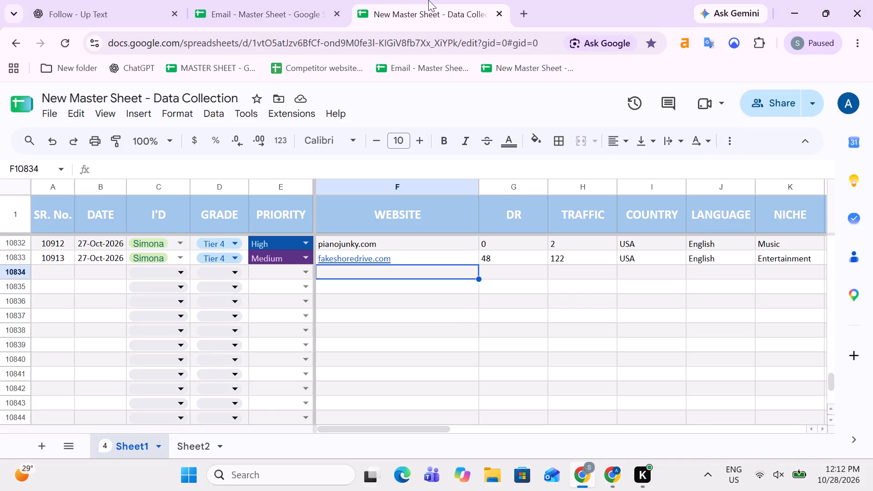
left_click(296, 0)
key("Right")
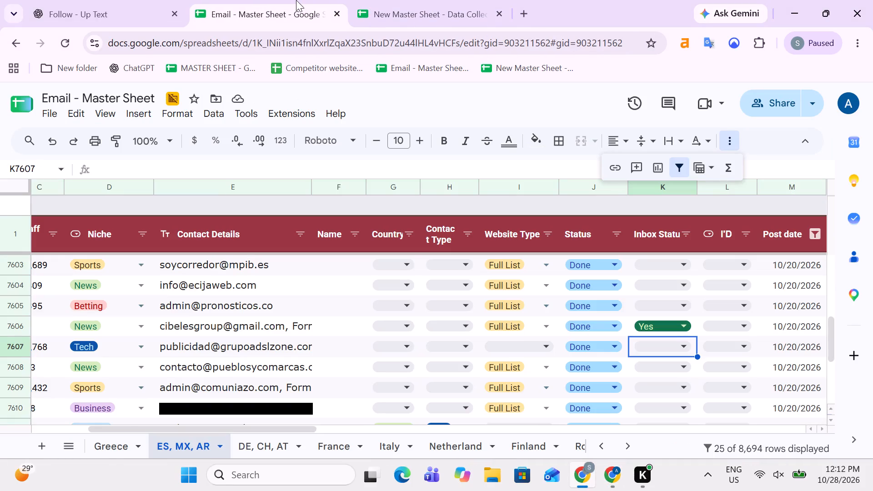
key("Right")
key("Right")
key("Right")
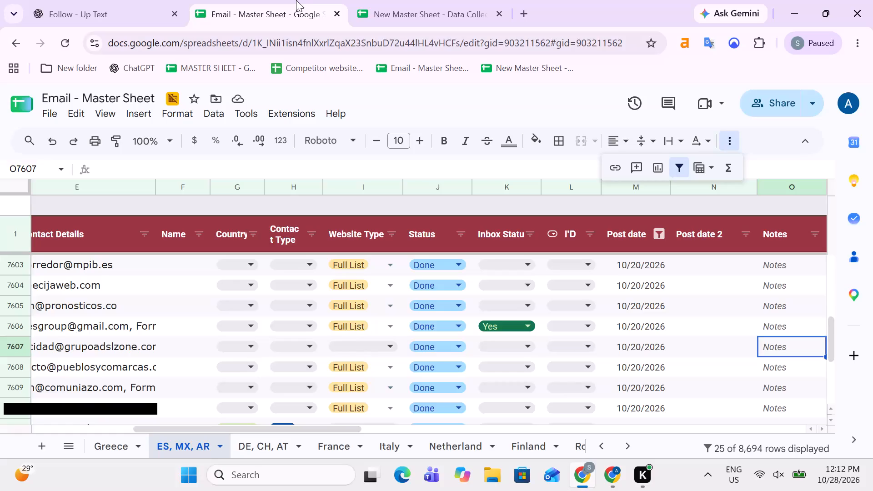
key("Left")
key("Left")
key("Left")
key("Left")
key("Left")
key("Left")
key("Left")
key("Left")
key("Left")
key("Left")
key("Left")
key("Left")
key("Left")
key("Left")
key("Left")
key("Left")
key("Left")
key("Left")
key("Left")
key("Left")
key("Left")
key("Left")
key("Left")
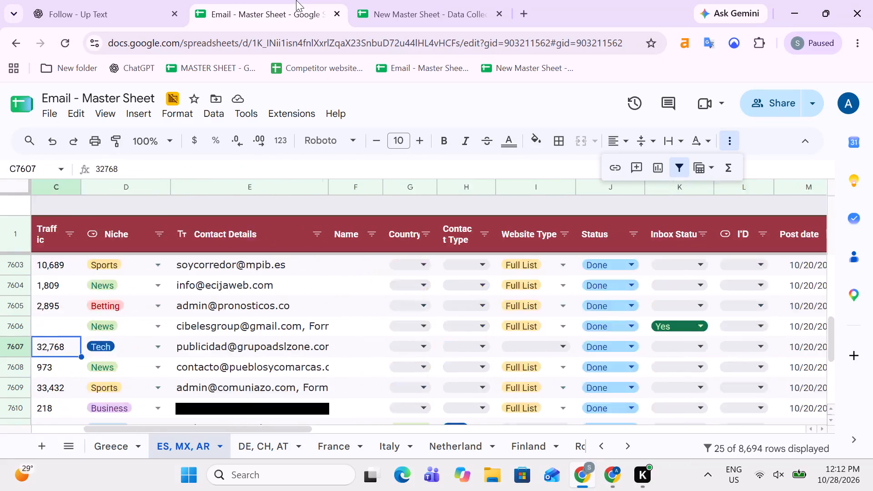
key("Down")
key("ctrl+c")
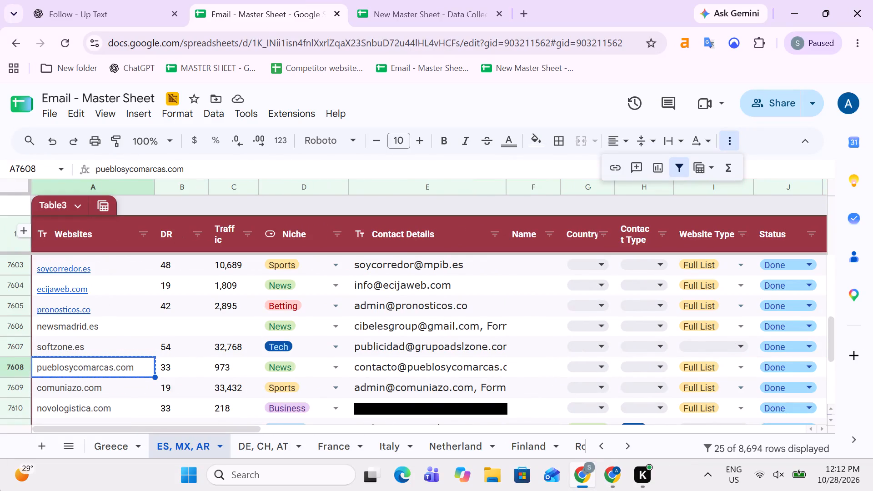
key("alt+Tab")
left_click(459, 75)
key("ctrl+v")
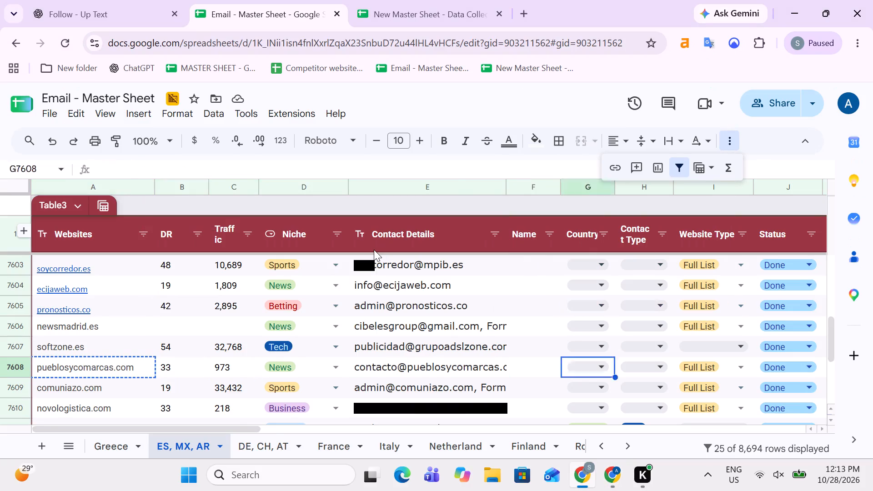
key("Right")
key("Right")
key("Left")
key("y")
key("Down")
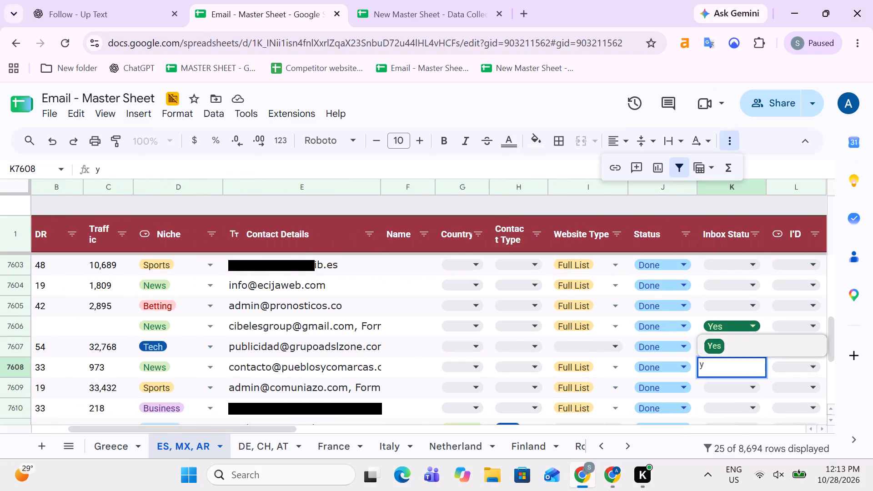
key("Return")
Copy the website comuniazo.com from the sheet and search Gmail for it.
key("Left")
key("Left")
key("Left")
key("Left")
key("Left")
key("Left")
key("Left")
key("Left")
key("Left")
key("Left")
key("Left")
key("Left")
key("Left")
key("Left")
key("Left")
key("Left")
key("Left")
key("Left")
key("Left")
key("Left")
key("ctrl+c")
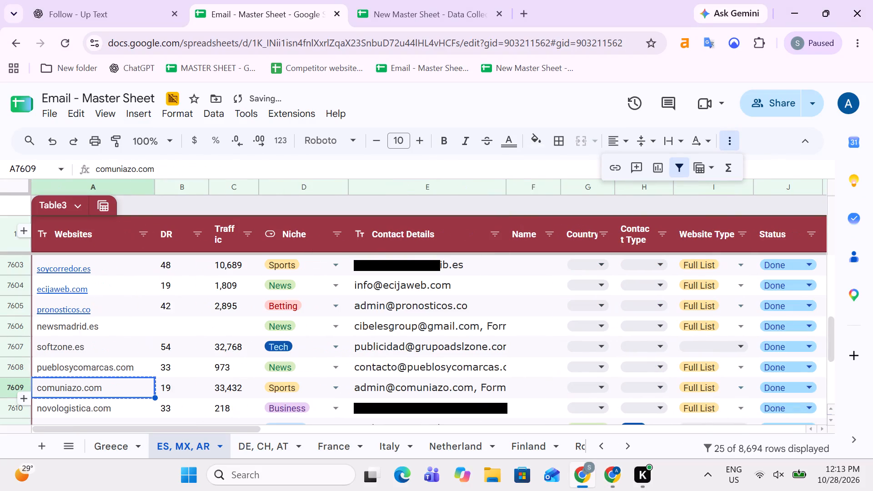
key("alt+Tab")
left_click(475, 73)
left_click(458, 77)
key("ctrl+v")
key("Return")
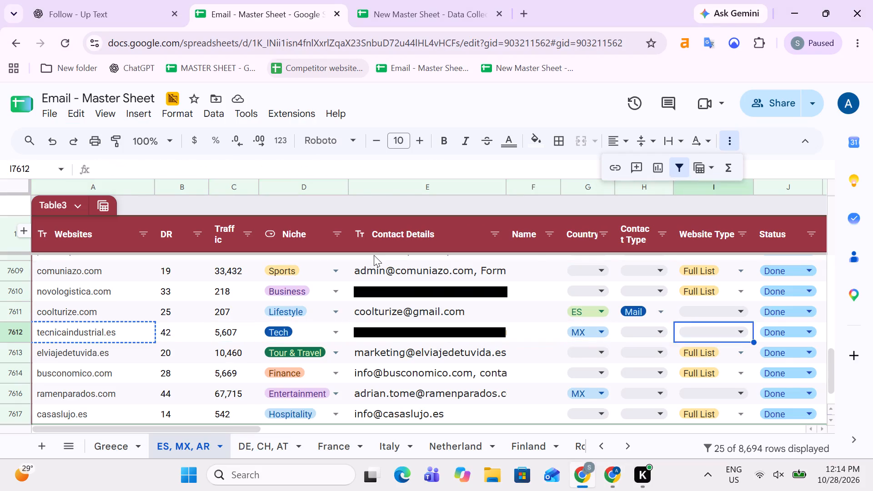
key("Right")
key("Right")
key("Right")
key("Left")
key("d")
key("Down")
key("Return")
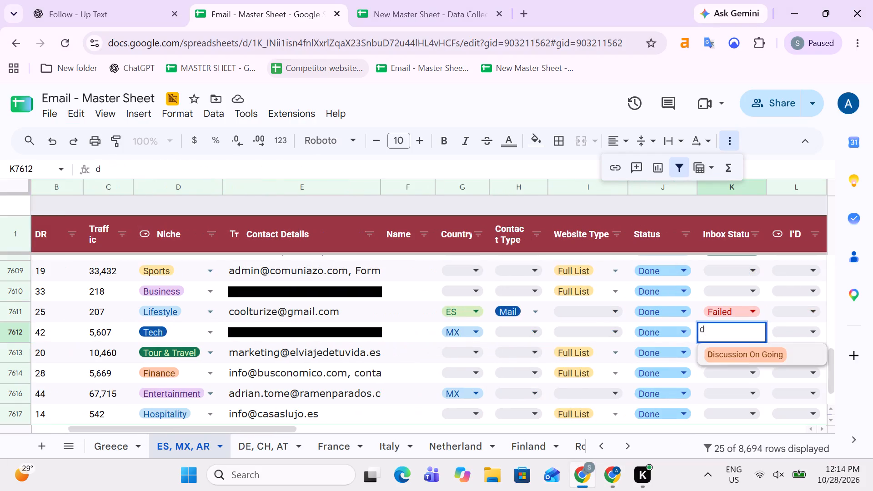
key("Left")
key("Left")
key("Left")
key("Left")
key("Left")
key("Left")
key("Left")
key("Left")
key("Left")
key("Left")
key("Left")
key("Left")
key("Left")
key("Left")
key("Left")
key("Left")
key("Left")
key("Left")
key("Left")
key("ctrl+c")
key("alt+Tab")
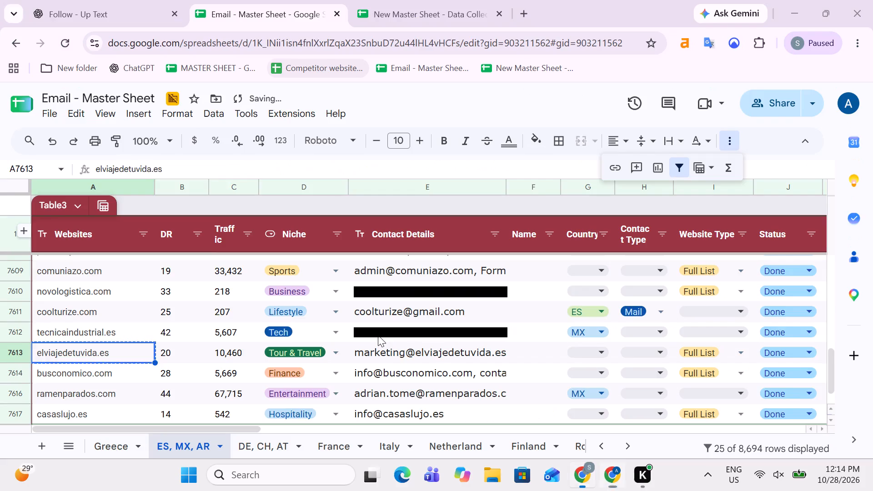
key("Right")
key("Right")
key("Right")
key("Right")
key("Right")
key("Right")
key("Right")
key("Right")
key("Right")
key("Right")
key("Right")
key("Right")
key("Left")
key("Left")
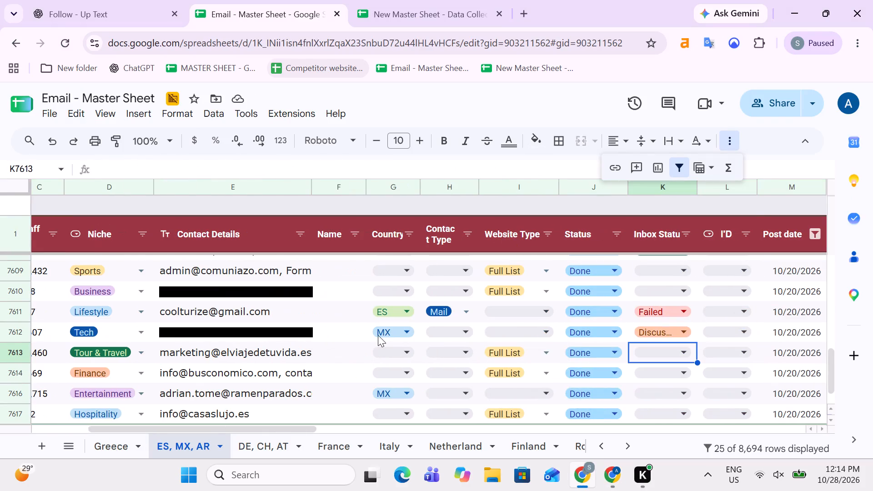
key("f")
key("Down")
key("Return")
Take busconomico.com from the sheet and search Gmail for it to check its conversation and label.
key("Left")
key("Left")
key("Left")
key("Left")
key("Left")
key("Left")
key("Left")
key("Left")
key("Left")
key("Left")
key("Left")
key("Left")
key("Left")
key("Left")
key("Left")
key("Left")
key("Left")
key("Left")
key("ctrl+c")
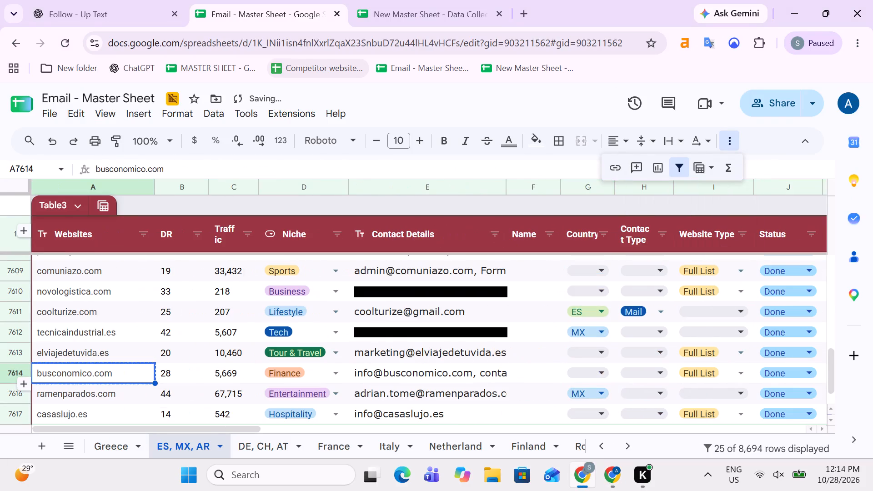
key("alt+Tab")
left_click(437, 81)
key("ctrl+v")
key("Return")
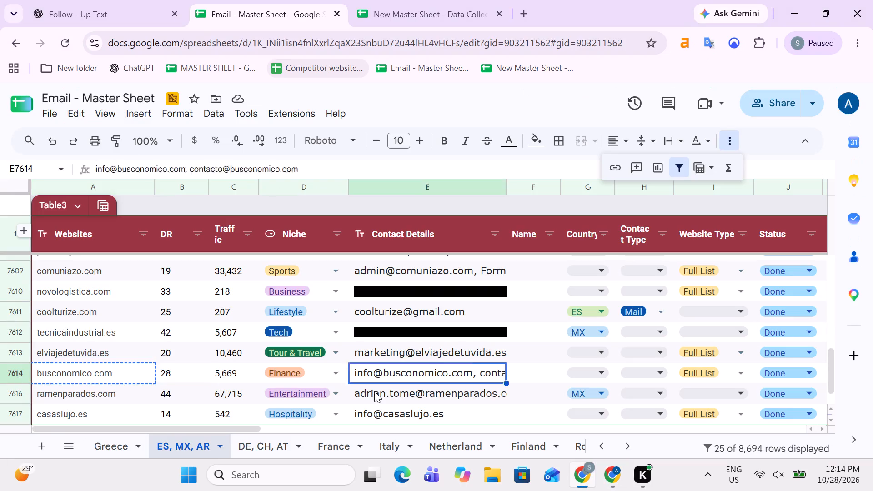
key("Right")
key("Right")
key("Right")
key("Right")
key("Left")
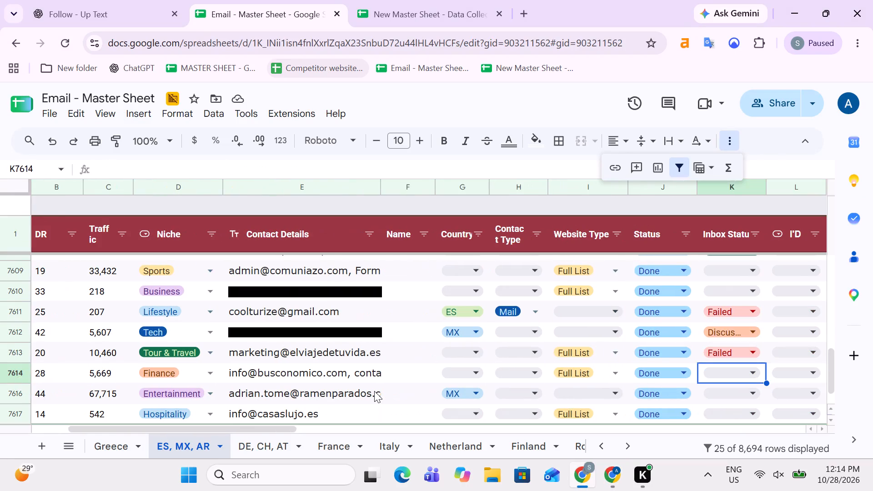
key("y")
key("Down")
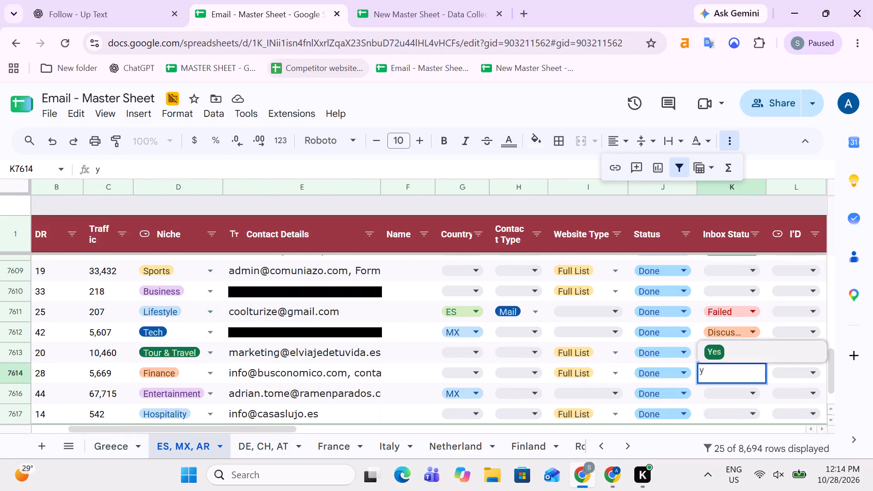
key("Return")
key("Left")
key("Left")
key("Up")
key("Right")
key("Right")
key("alt+Tab")
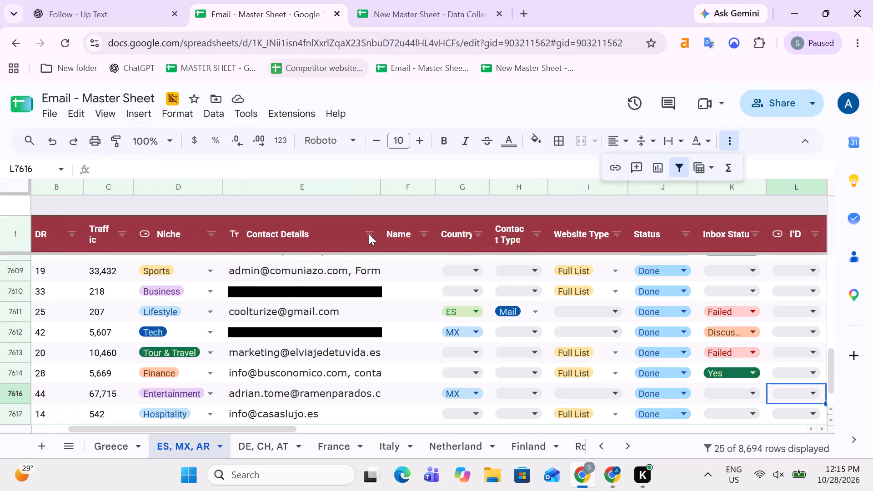
key("Left")
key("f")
key("Down")
key("Return")
key("Left")
key("Left")
key("Left")
key("Left")
key("Left")
key("Left")
key("Left")
key("Left")
key("Left")
key("Left")
key("Left")
key("Left")
key("Left")
key("Left")
key("Left")
key("Left")
key("Left")
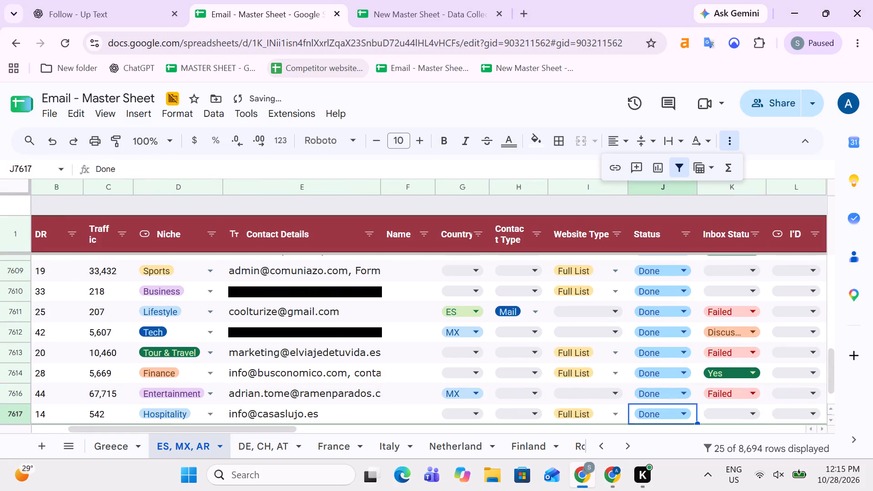
key("ctrl+c")
key("alt+Tab")
left_click(444, 85)
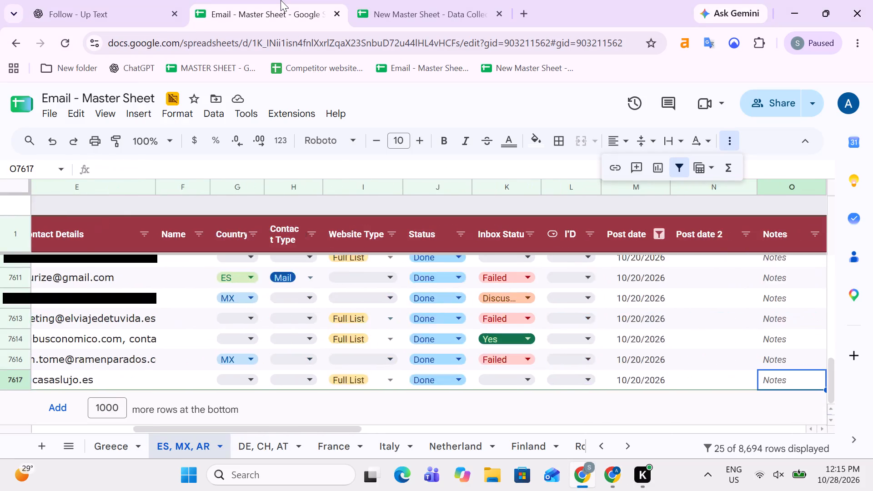
Filter the Inbox Status column of the ES, MX, AR table to show only (Blanks).
key("Right")
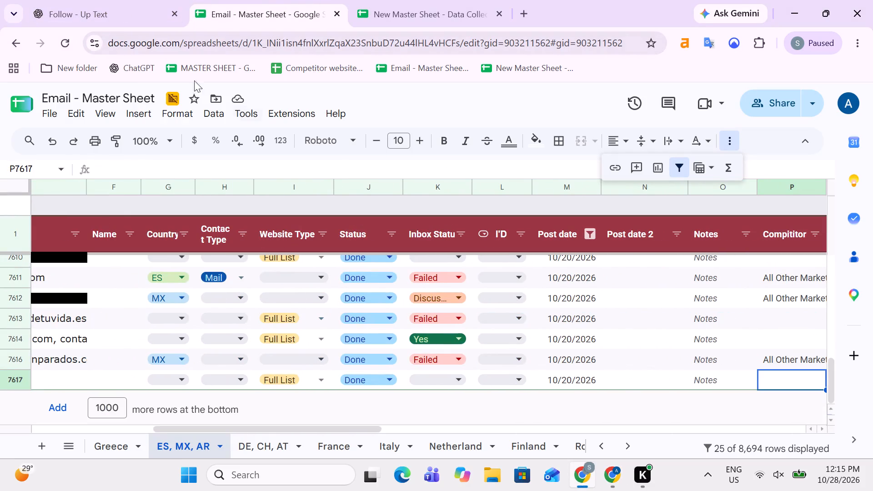
left_click(457, 228)
scroll(392, 297, "down", 5)
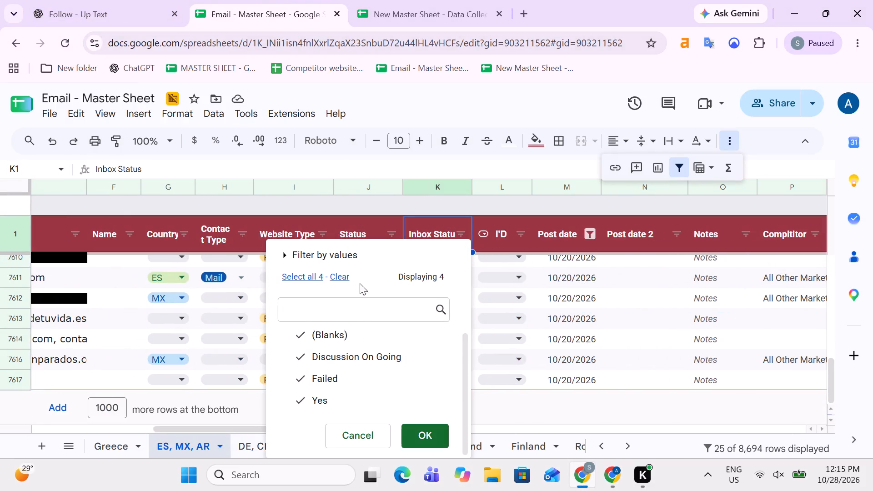
left_click(339, 282)
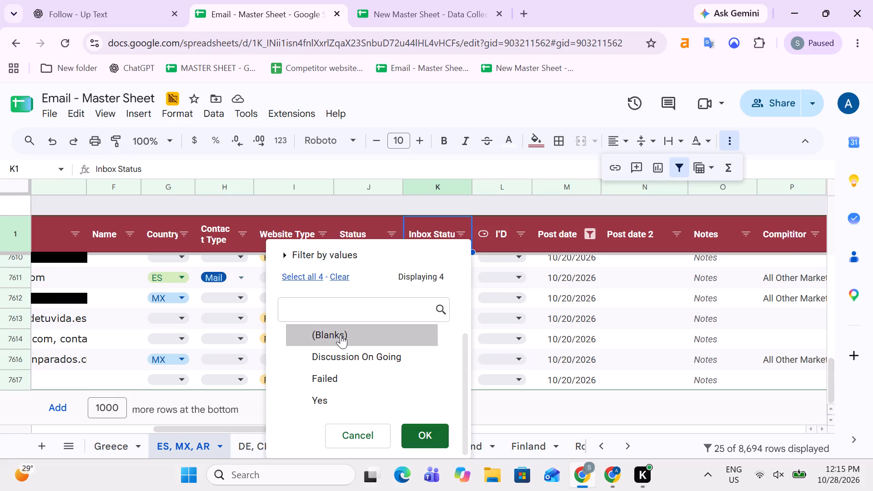
left_click(341, 335)
scroll(351, 383, "down", 2)
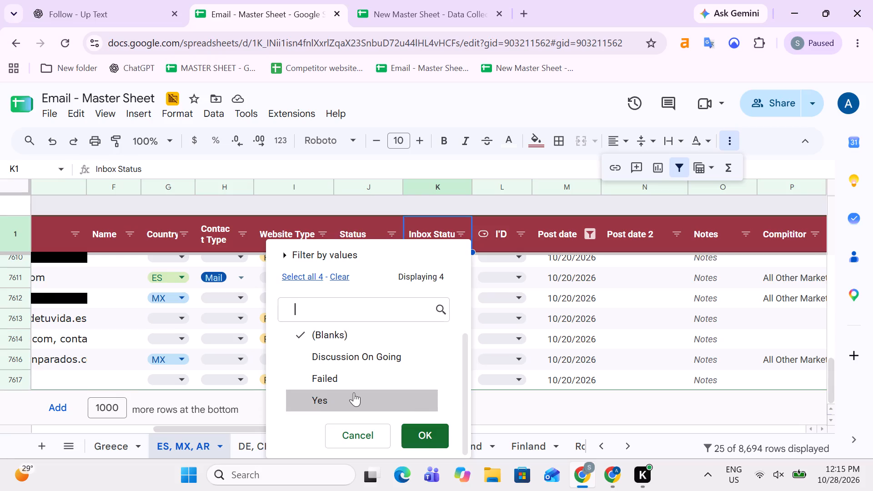
Filter the Inbox Status column of the ES, MX, AR table to show only blank entries.
left_click(429, 436)
Exclude Form entries from the Contact Type column filter, keeping blanks and Mail.
key("Up")
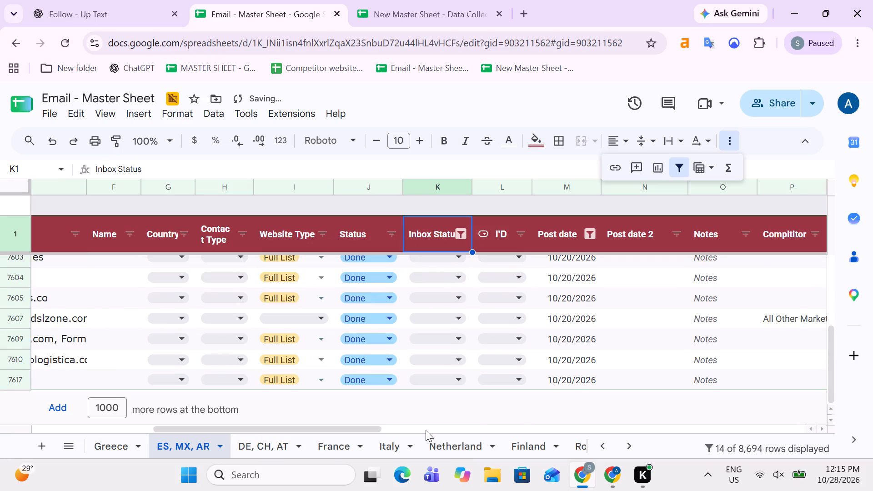
key("Down")
key("Left")
key("Left")
key("Left")
key("Left")
key("Left")
key("Left")
key("Left")
key("Left")
key("Left")
key("Right")
key("Right")
key("Right")
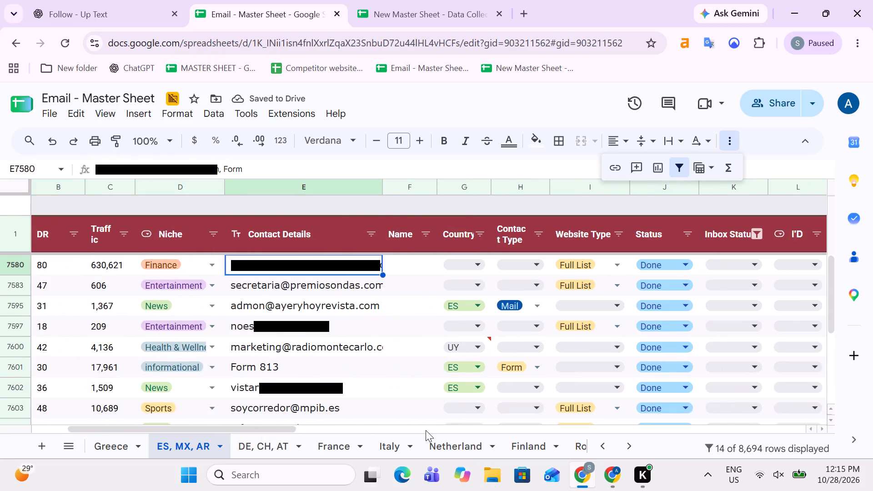
left_click(540, 235)
scroll(441, 352, "down", 4)
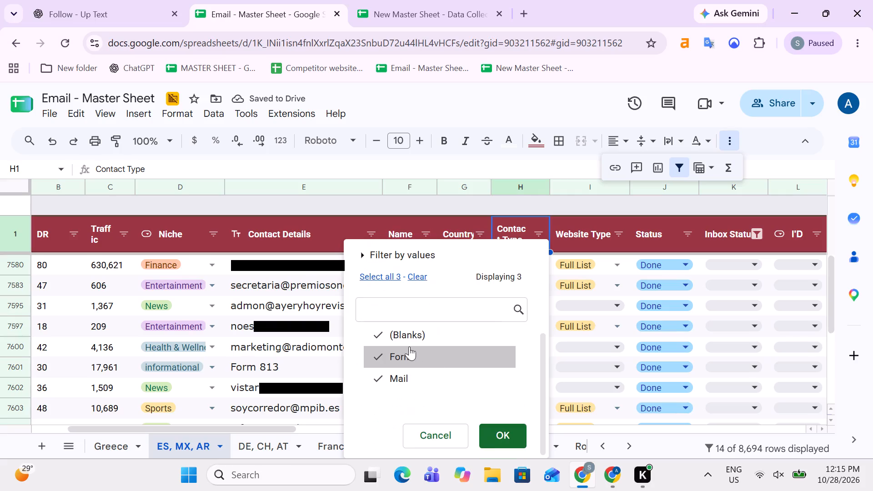
left_click(401, 358)
left_click(499, 432)
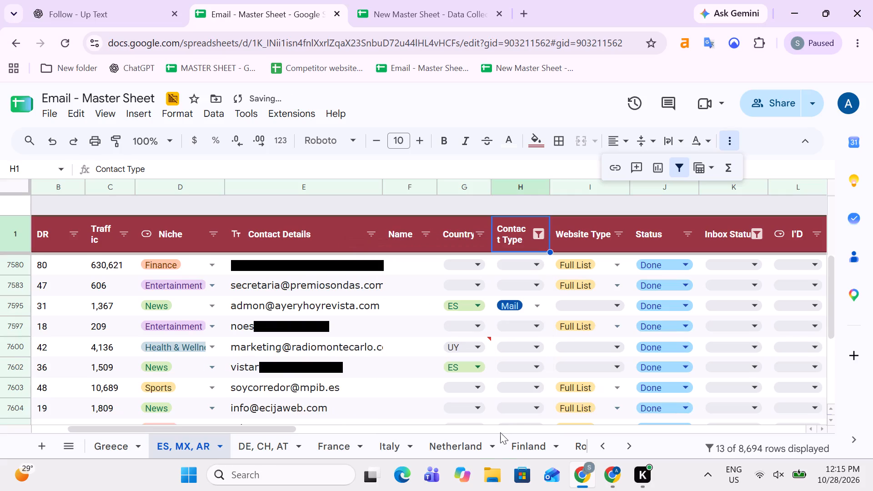
Set Follow-up 1 to Done in the first filtered row.
key("Down")
key("Up")
key("Down")
key("Right")
key("Right")
key("Right")
key("Right")
key("Right")
key("Right")
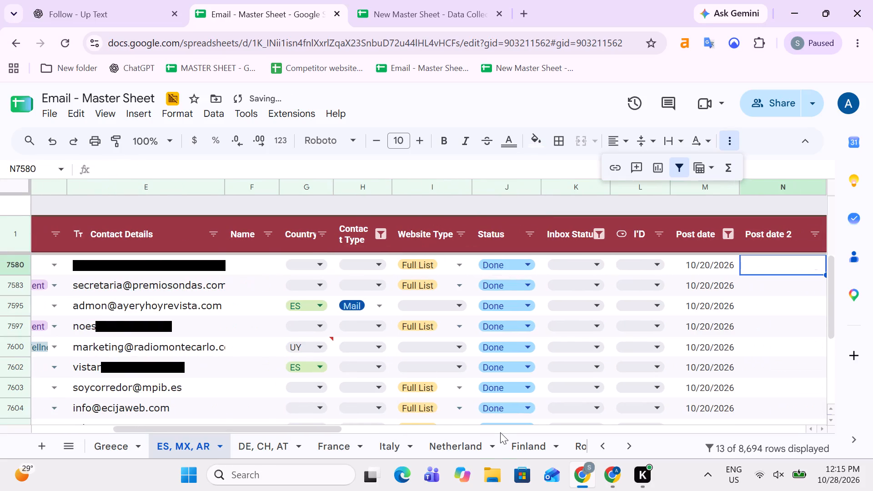
key("Left")
key("Left")
key("Right")
key("Right")
key("Right")
key("Right")
key("Right")
key("Right")
key("Left")
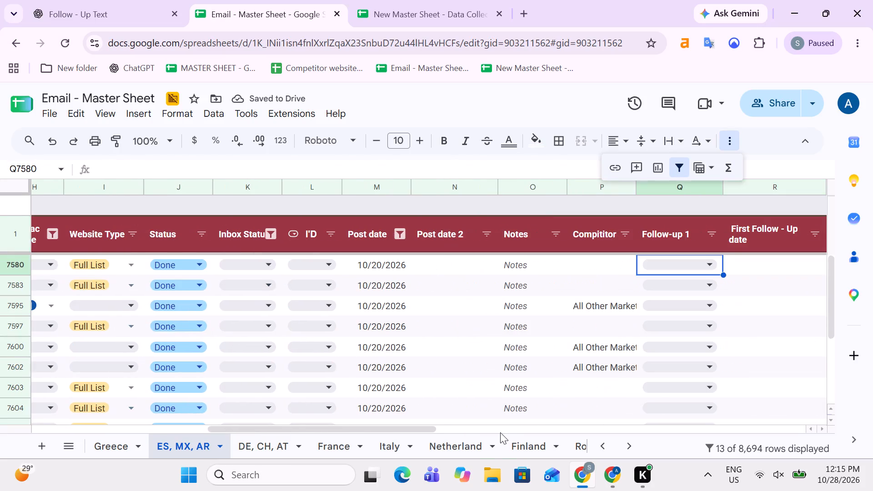
key("d")
key("Down")
key("Return")
Enter 10/28/2026 as the First Follow-Up date in the first filtered row.
key("Right")
key("Up")
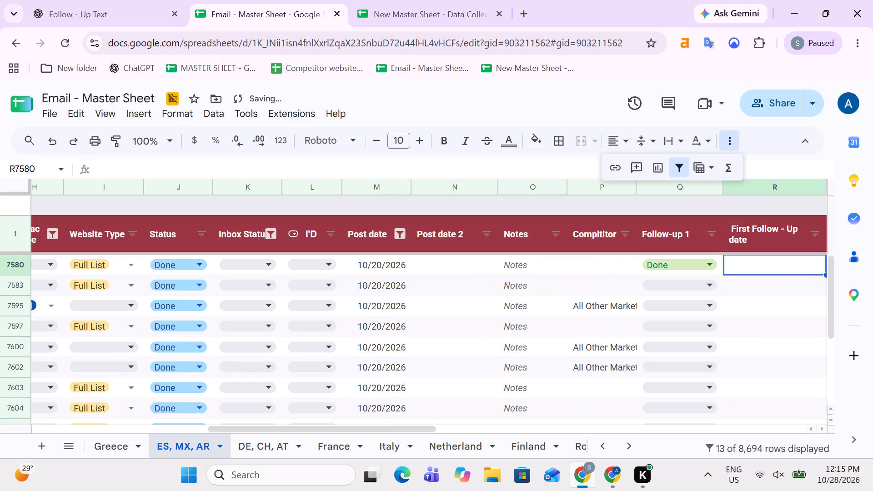
key("ctrl+semicolon")
Copy the first row's Follow-up 1 status and First Follow-Up date into all remaining filtered rows.
key("Left")
key("shift+Right")
key("ctrl+c")
key("ctrl+Down")
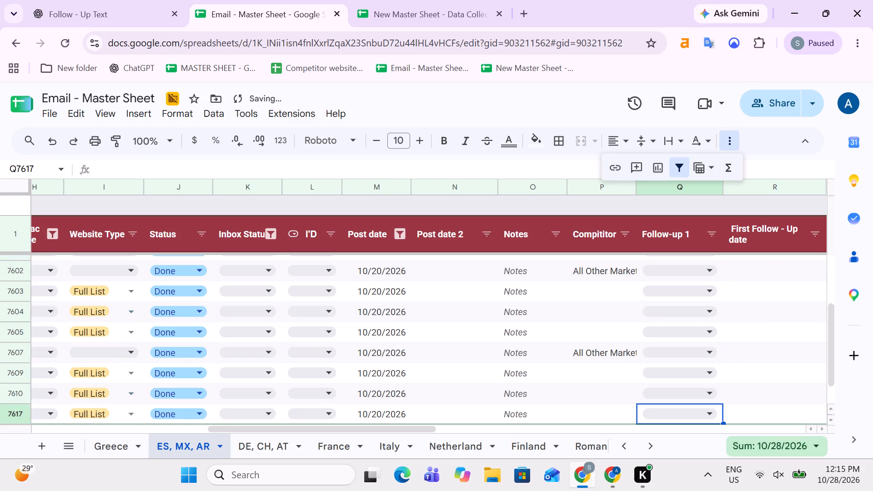
key("Up")
key("ctrl+Up")
key("Down")
key("shift+Right")
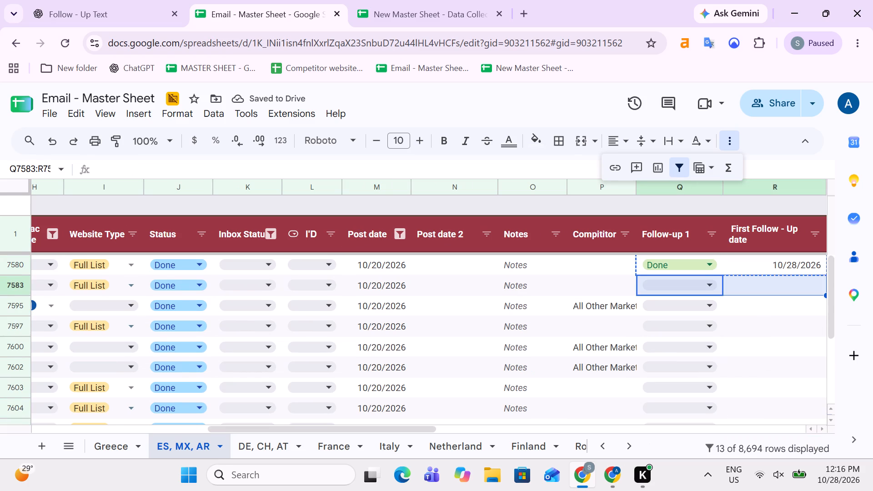
key("ctrl+shift+Down")
key("ctrl+v")
key("Up")
key("Up")
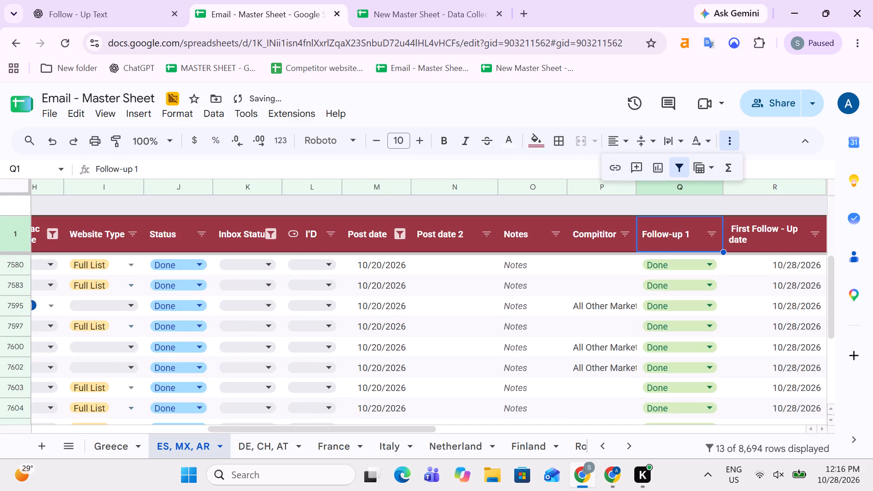
Review the filtered rows down to the last one, comparing their follow-up, contact details and inbox status entries.
key("Up")
key("Down")
key("ctrl+shift+Down")
key("Up")
key("Down")
key("Down")
key("Down")
key("Down")
key("Down")
key("Down")
key("Down")
key("Down")
key("Down")
key("Down")
key("Down")
key("Down")
key("Down")
key("Down")
key("Down")
key("Down")
key("Down")
key("Down")
key("Down")
key("Down")
key("Down")
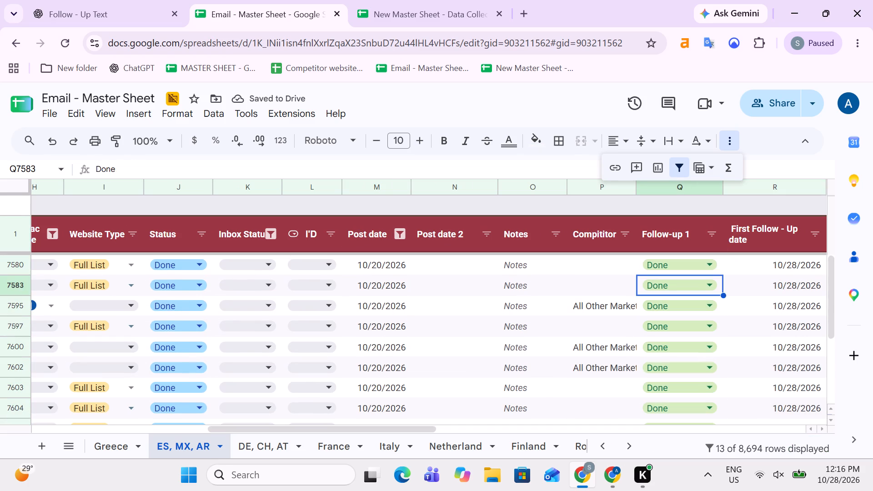
key("Left")
key("Left")
key("Left")
key("Left")
key("Left")
key("Left")
key("Left")
key("Left")
key("Left")
key("Left")
key("Left")
key("Left")
key("Left")
key("Left")
key("Left")
key("Left")
key("Left")
key("Left")
key("Left")
key("Left")
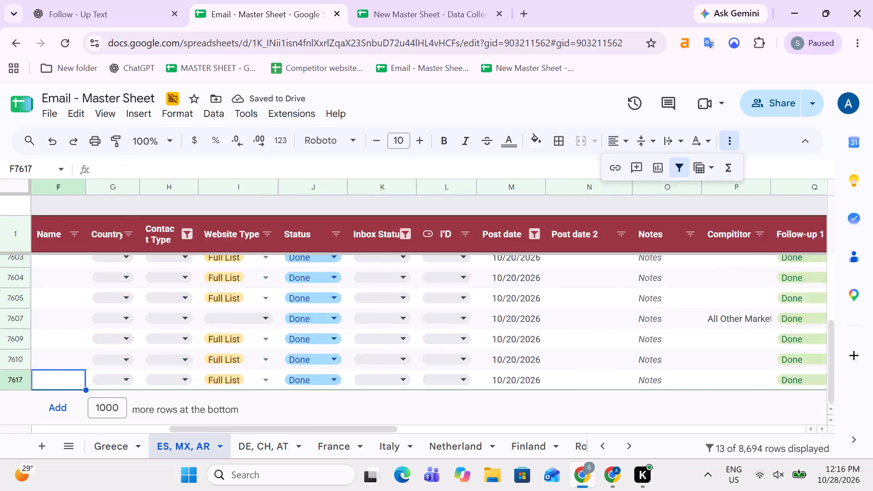
key("Right")
key("Right")
key("Right")
key("Right")
key("Right")
key("Right")
key("Right")
key("Right")
key("Right")
key("Right")
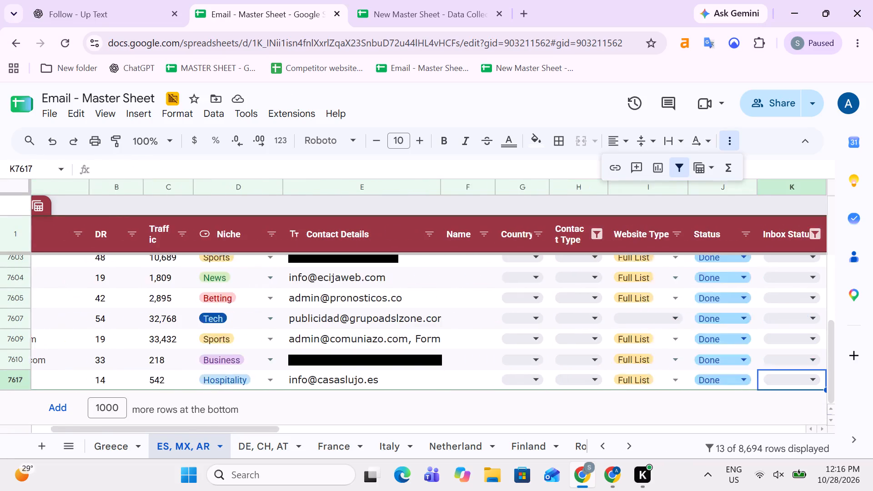
Review the last filtered row across its columns, from website and contact details to the follow-up statuses and dates.
key("Right")
key("Right")
key("Right")
key("Right")
key("Right")
key("Right")
key("Right")
key("Right")
key("Right")
key("Right")
key("Right")
key("Right")
key("Right")
key("Right")
key("Right")
key("Right")
key("Right")
key("Left")
key("Left")
key("Left")
key("Left")
key("Left")
key("Left")
key("Left")
key("Left")
key("Left")
key("Left")
key("Left")
key("Left")
key("Left")
key("Left")
key("Left")
key("Left")
key("Left")
key("Left")
key("Left")
key("Left")
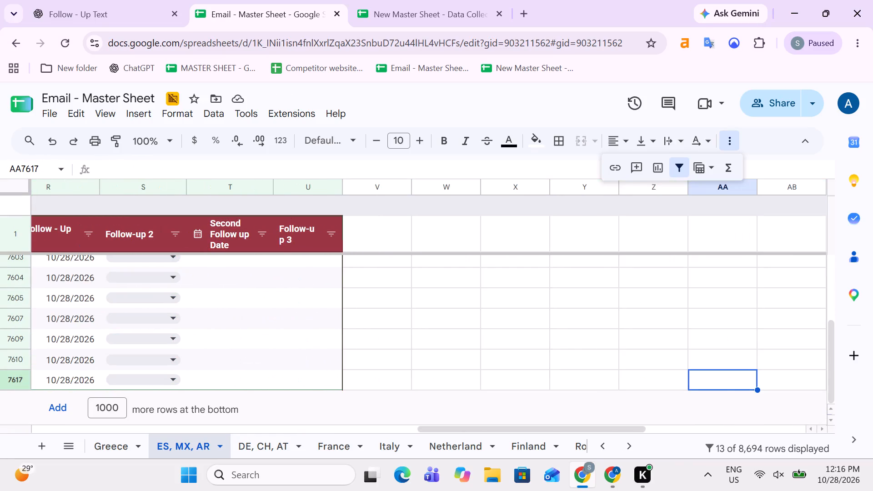
key("Right")
key("Right")
key("Right")
key("Right")
key("Right")
key("Right")
key("Right")
key("Right")
key("Right")
key("Right")
key("Right")
key("Right")
key("Right")
key("Right")
key("Right")
key("Right")
key("Right")
key("Right")
key("Right")
key("Right")
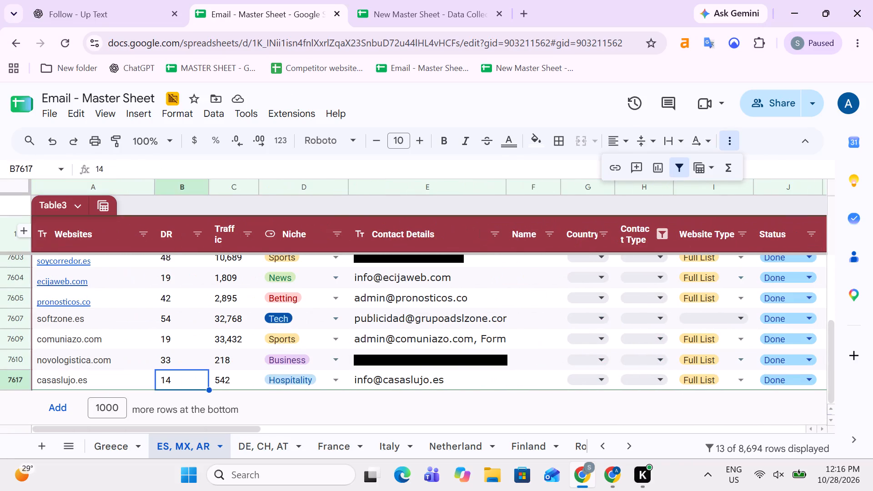
key("Left")
key("Left")
key("Left")
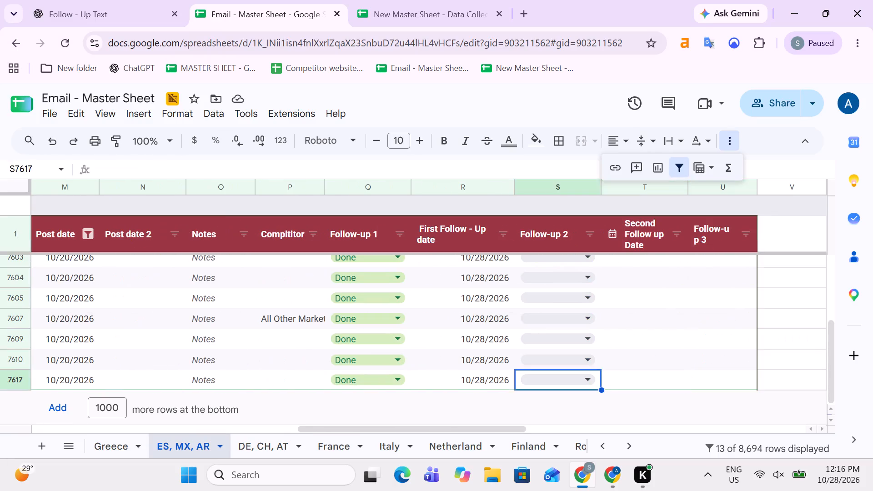
key("Left")
key("Left")
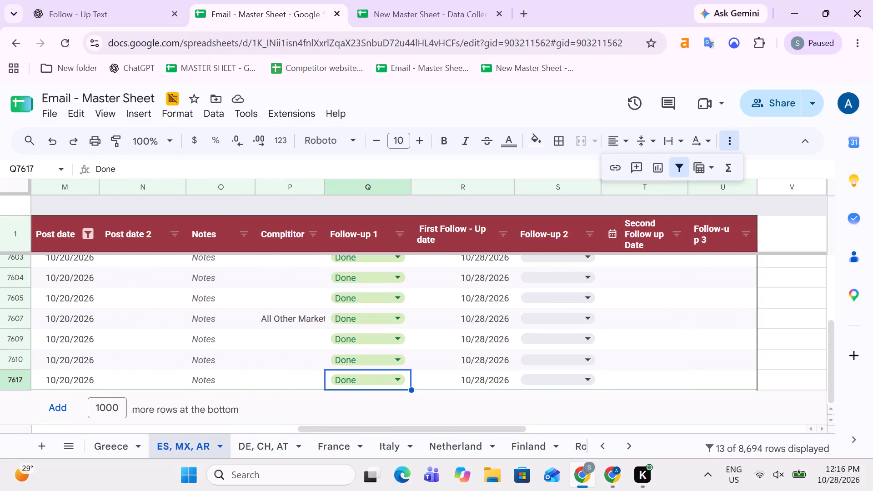
key("Left")
key("Left")
key("Left")
key("Left")
key("Left")
key("Left")
key("Left")
key("Left")
key("Left")
key("Left")
key("Left")
key("Left")
key("Left")
key("Left")
key("Left")
key("Left")
key("Left")
key("Left")
key("Right")
key("Right")
key("Right")
key("Right")
key("Right")
key("Right")
key("Right")
key("Right")
key("Right")
key("Right")
key("Right")
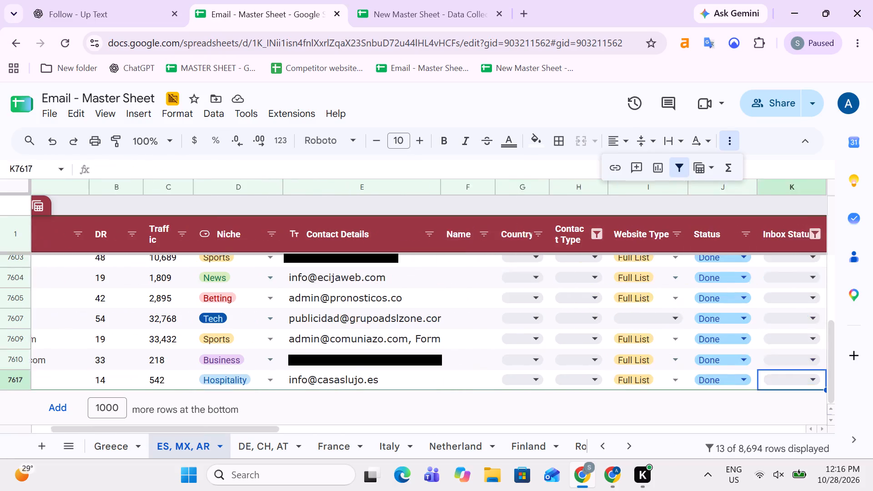
key("Right")
key("Right")
key("Right")
key("Right")
key("Right")
key("Right")
key("Right")
key("Right")
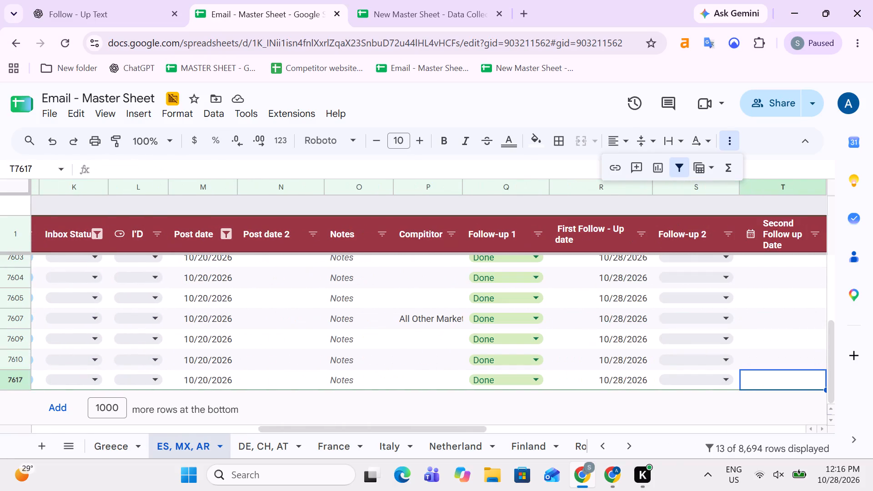
Remove all existing filters from the ES, MX, AR table.
left_click(679, 165)
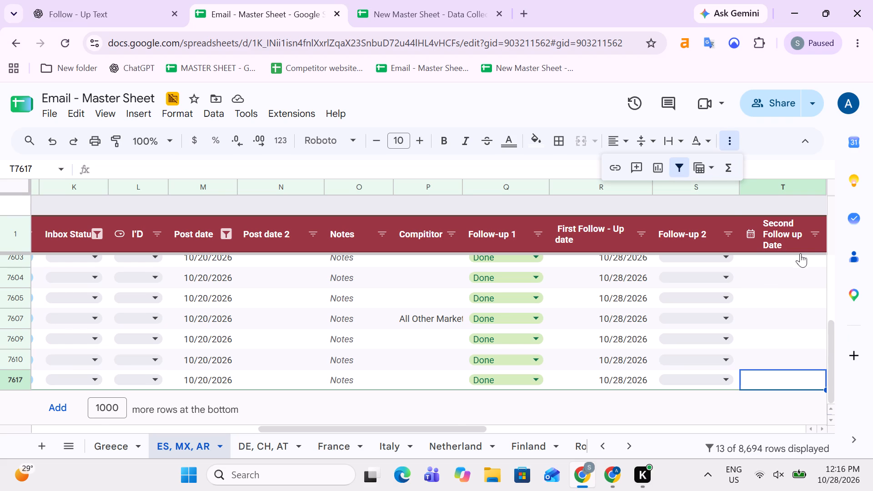
Filter the Second Follow up Date column to only 10/27/2026 and check the last matching row's First Follow-Up date.
left_click(813, 230)
left_click(685, 306)
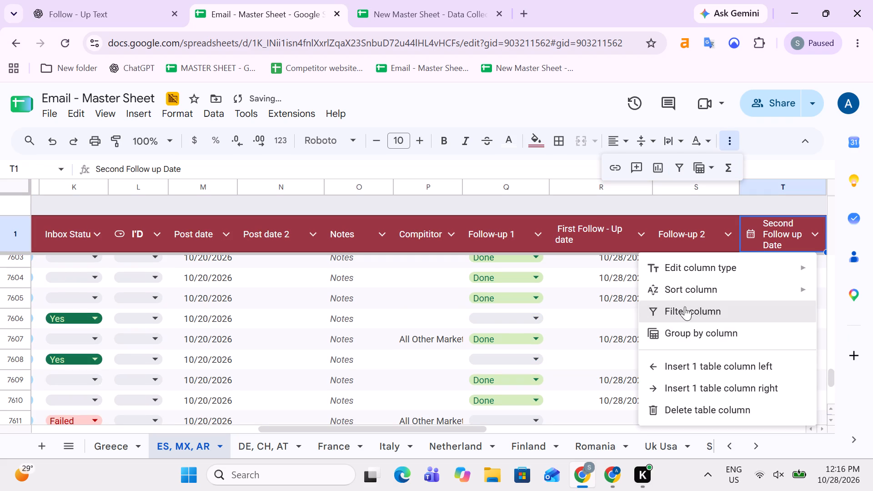
scroll(651, 328, "down", 3)
left_click(699, 274)
scroll(712, 359, "down", 6)
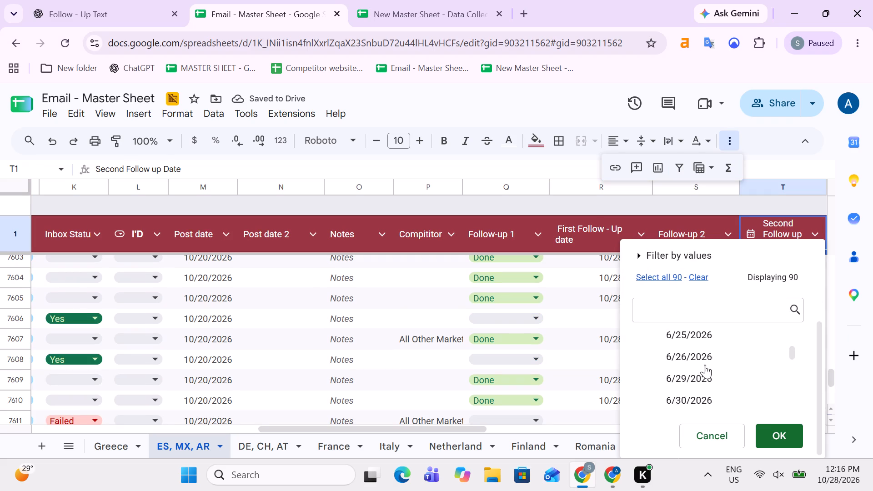
scroll(705, 365, "down", 20)
scroll(705, 365, "down", 20)
scroll(705, 365, "down", 1)
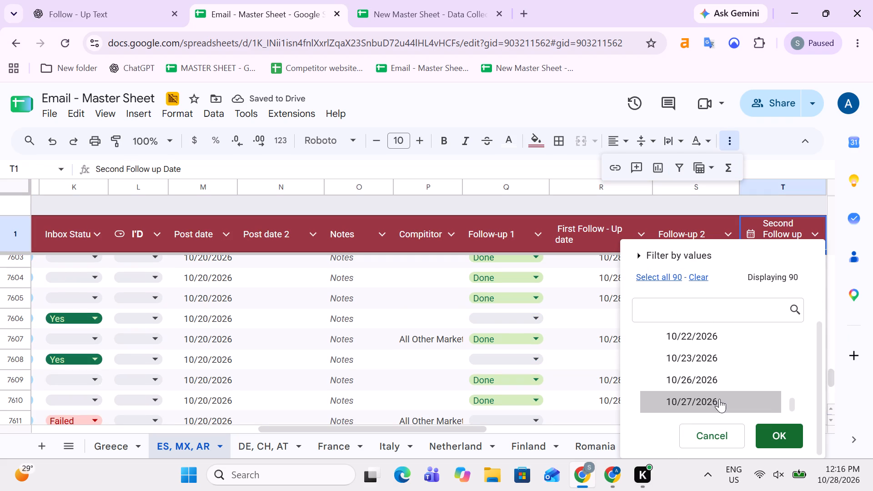
left_click(719, 399)
left_click(774, 435)
scroll(756, 388, "down", 4)
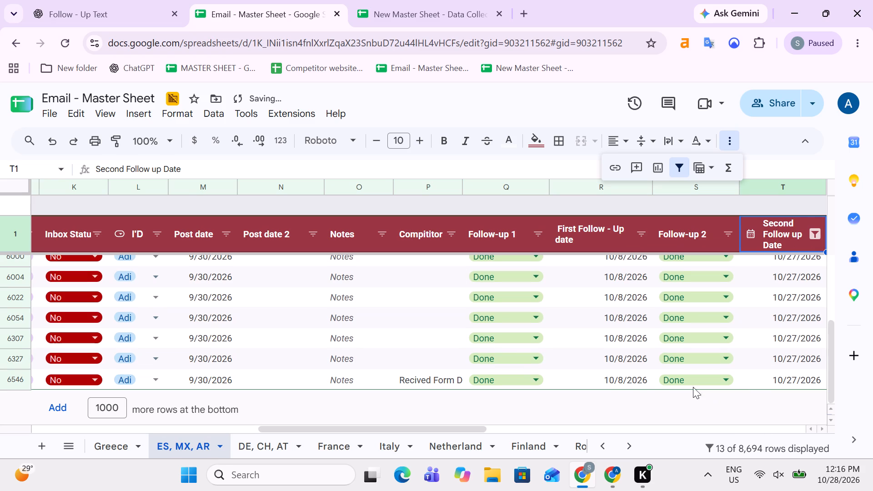
left_click(586, 378)
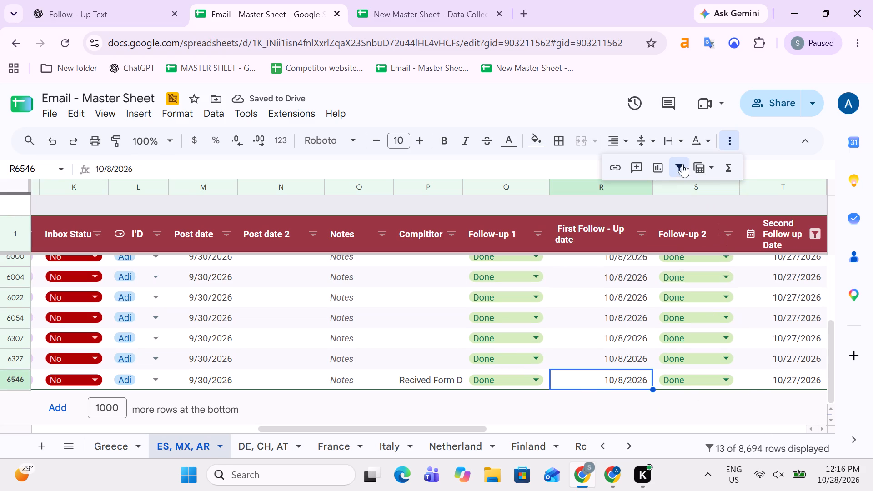
Clear the existing filter on the ES, MX, AR table and filter First Follow - Up date to only 10/9/2026.
left_click(682, 162)
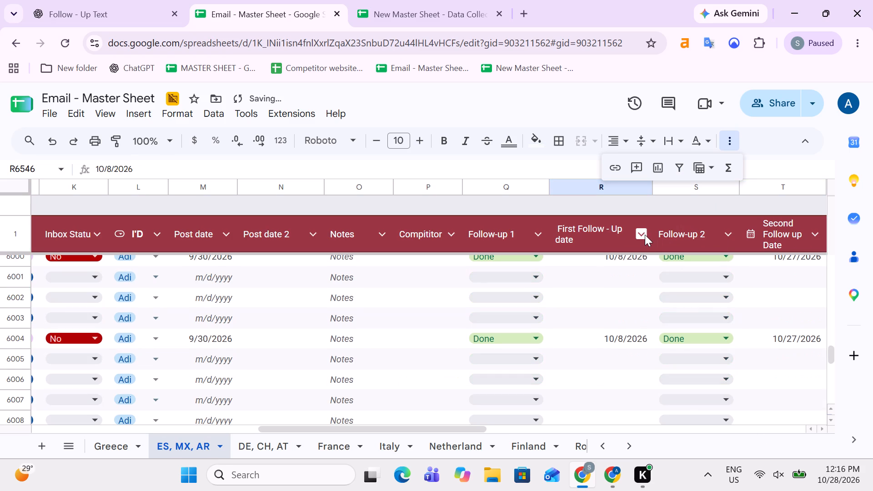
left_click(645, 235)
left_click(682, 313)
scroll(556, 335, "down", 3)
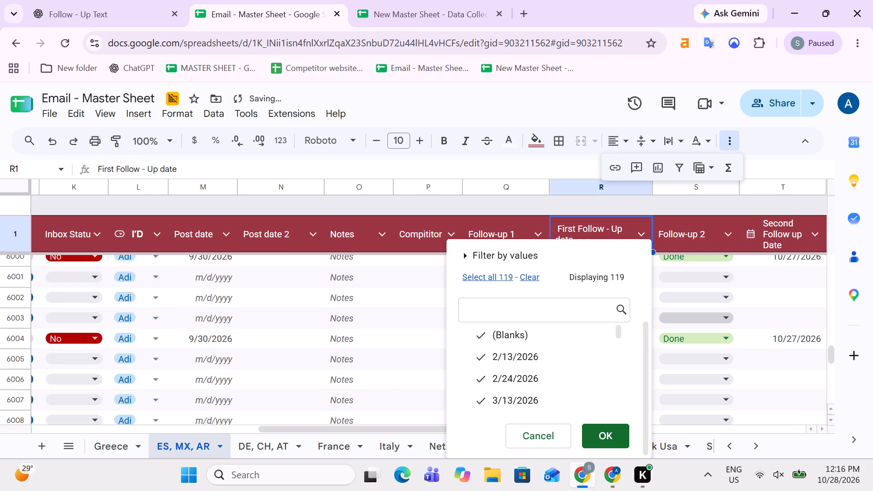
left_click(529, 281)
left_click(522, 301)
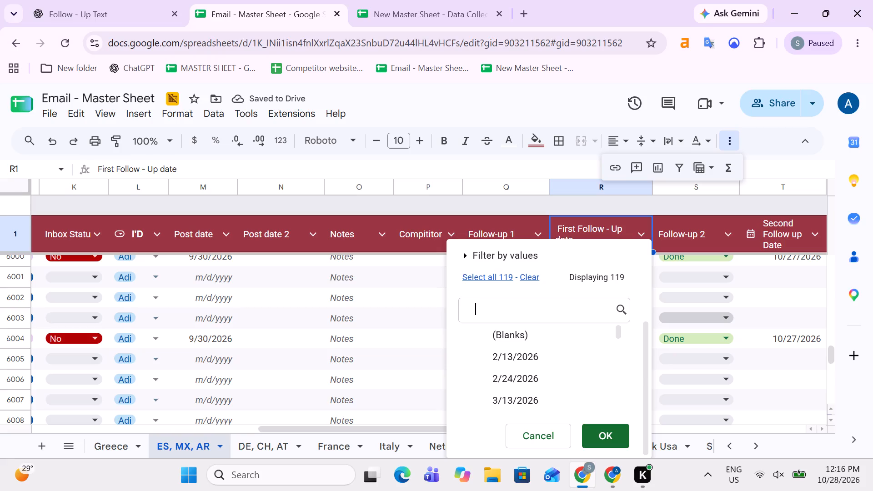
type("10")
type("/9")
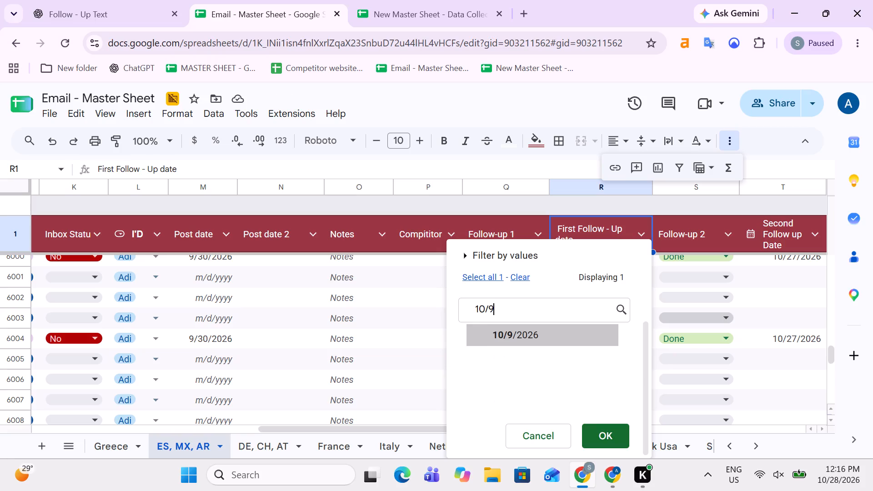
left_click(534, 326)
left_click(609, 430)
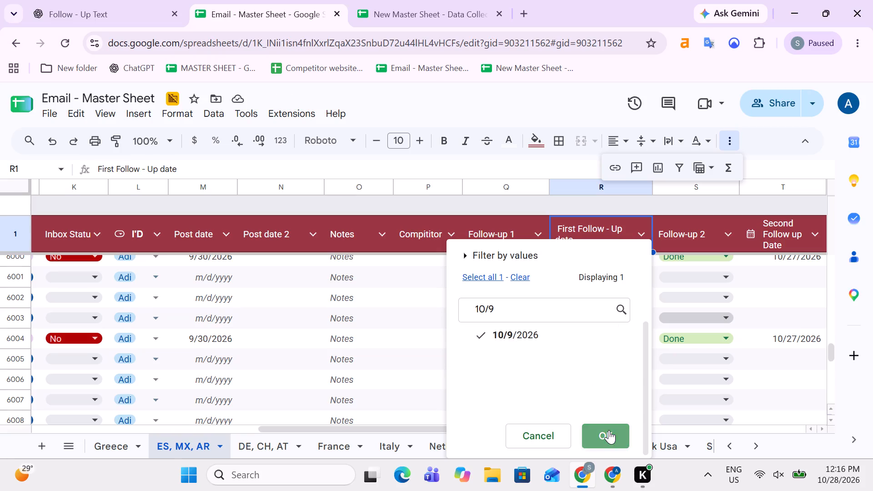
Examine the filtered rows' Websites column from the first entry to the last, ending on the first website.
key("Down")
key("Up")
key("Down")
key("Left")
key("Left")
key("Left")
key("Left")
key("Left")
key("Left")
key("Left")
key("Left")
key("Left")
key("Left")
key("Left")
key("Left")
key("Left")
key("Left")
key("Left")
key("Left")
key("Left")
key("Left")
key("Left")
key("Left")
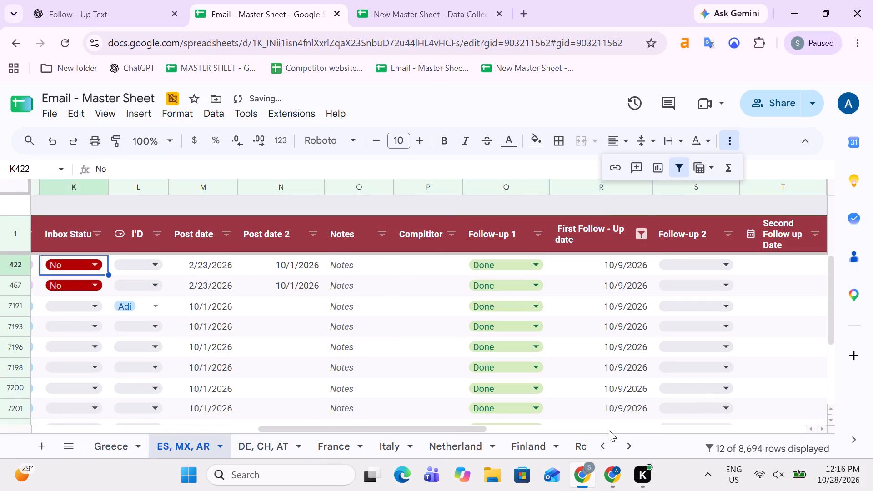
key("Up")
key("Down")
key("ctrl+shift+Down")
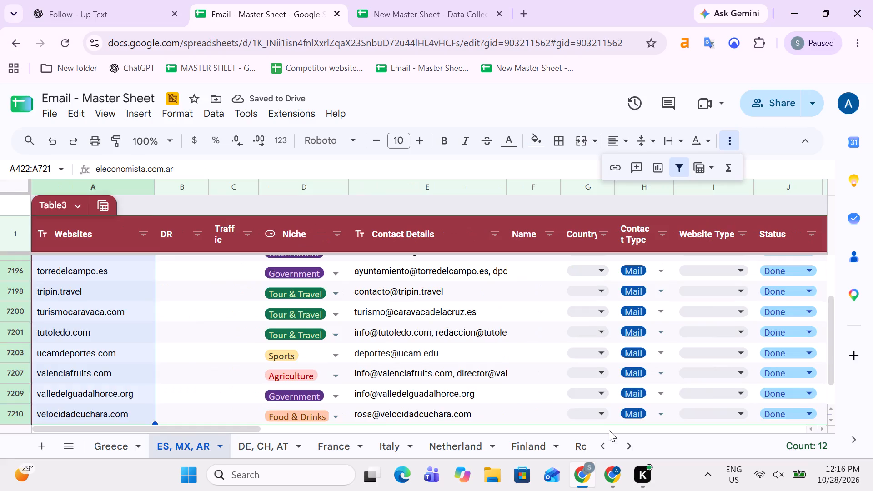
key("Up")
key("Down")
key("Right")
key("Right")
key("Left")
key("Left")
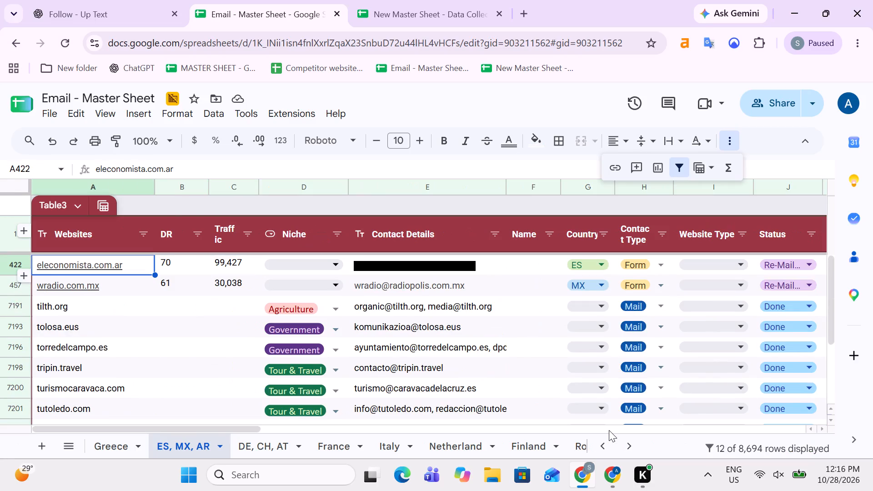
key("ctrl+c")
key("alt+Tab")
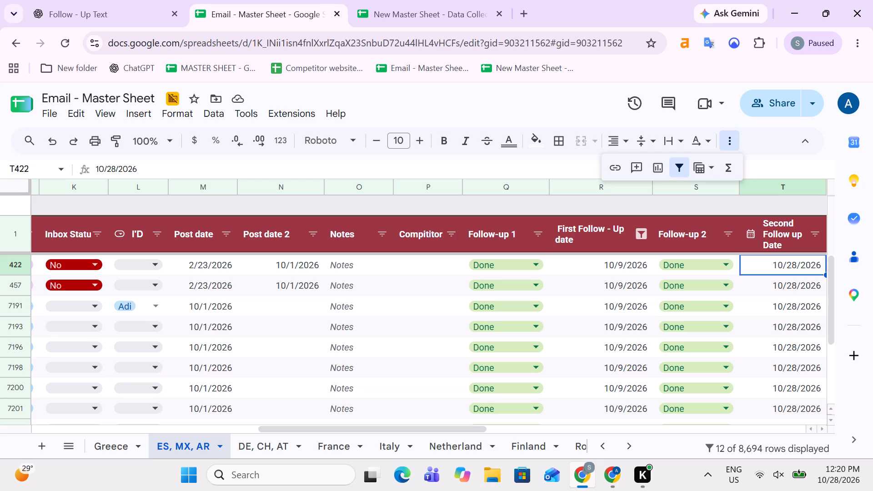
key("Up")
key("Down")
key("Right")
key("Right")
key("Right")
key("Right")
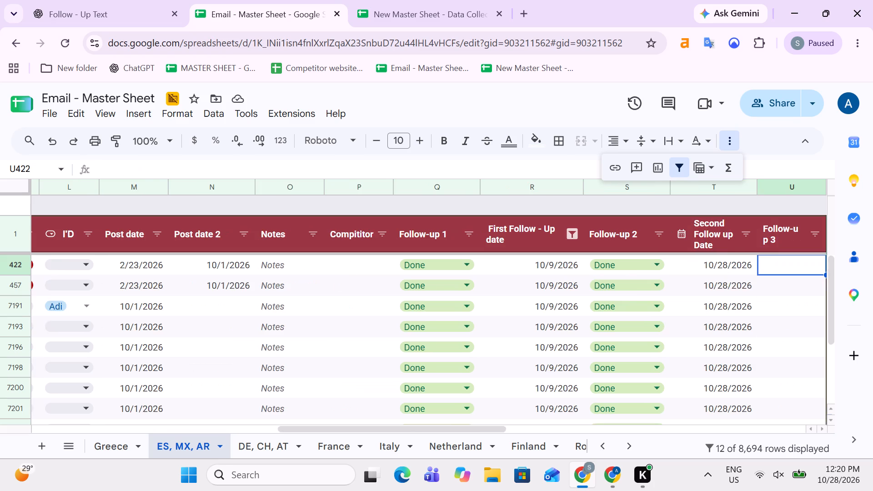
Remove the First Follow-Up date filter from the ES, MX, AR table.
key("Right")
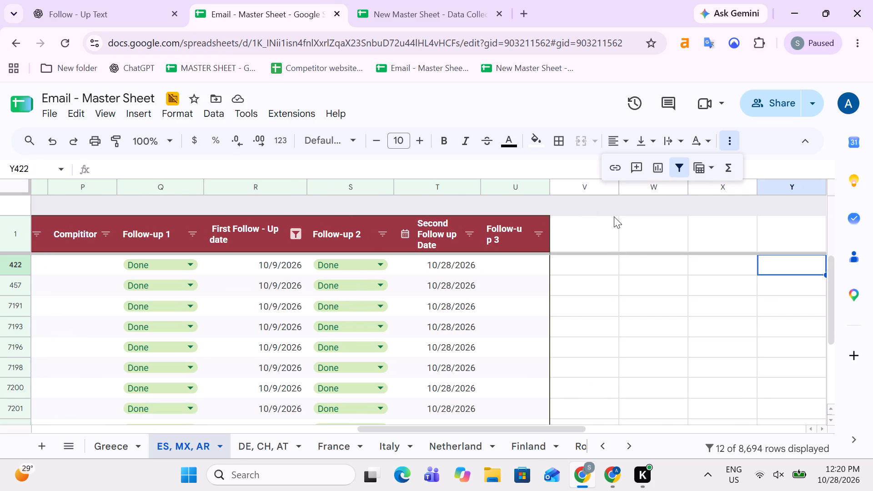
left_click(685, 166)
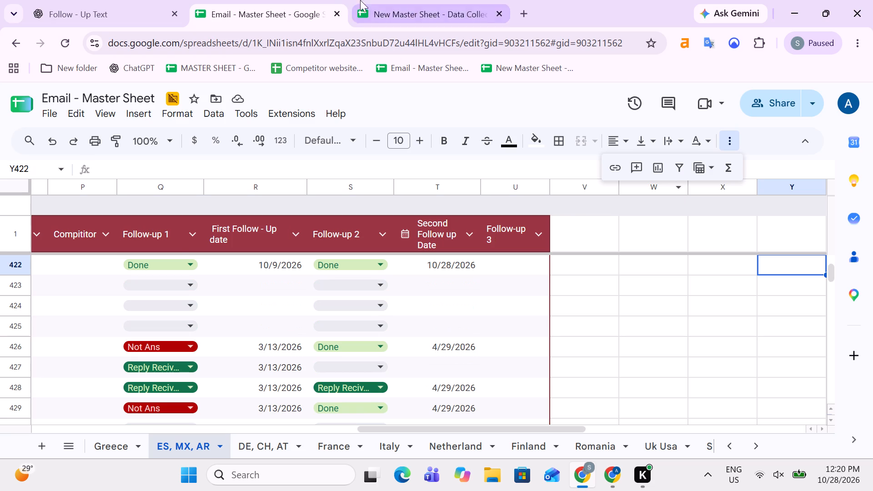
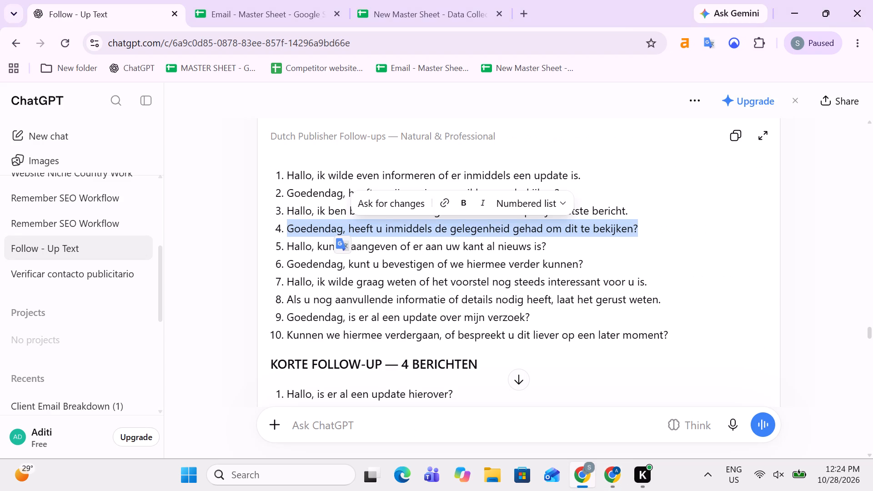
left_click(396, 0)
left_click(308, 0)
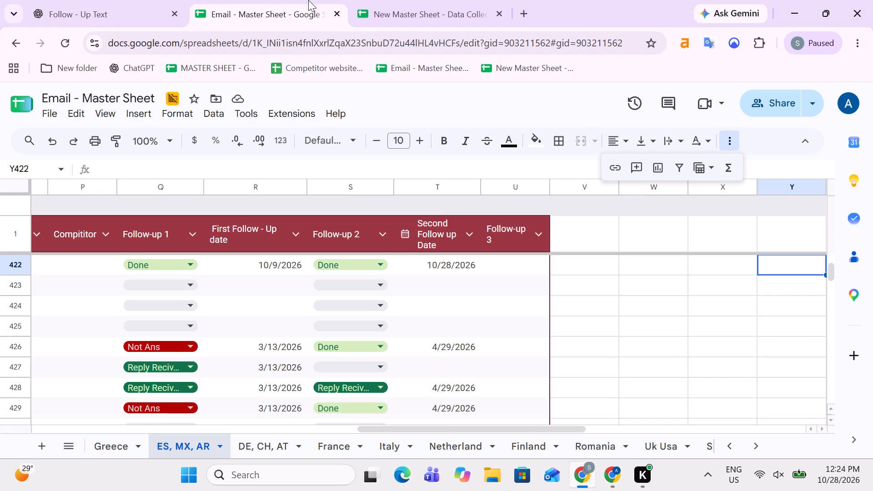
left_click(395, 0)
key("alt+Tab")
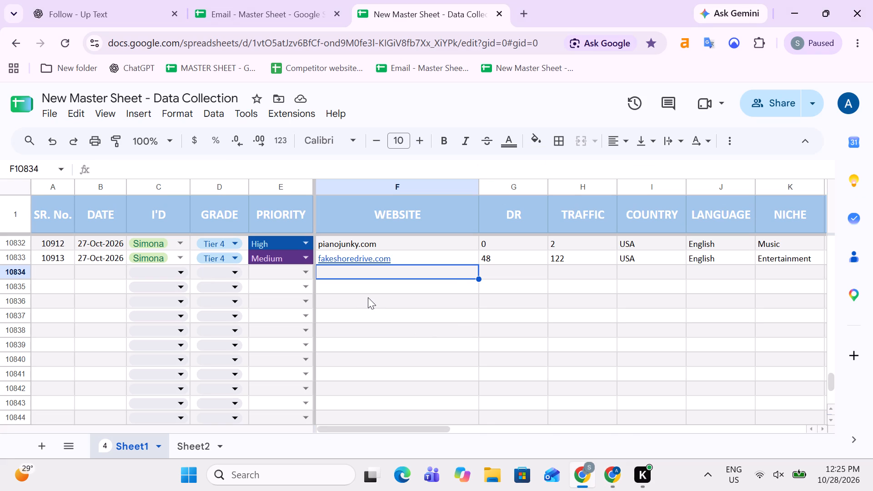